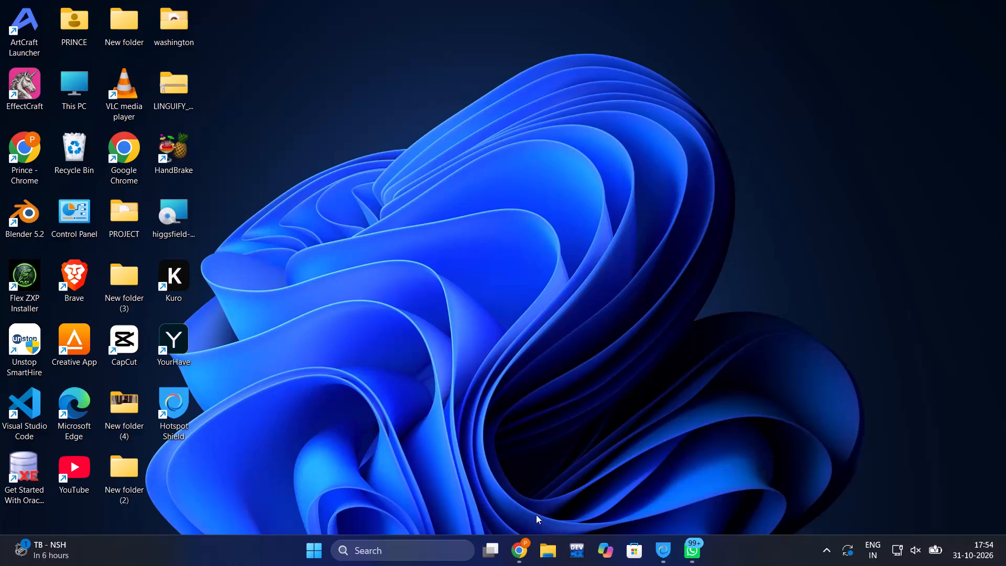
# Open the washington folder in File Explorer and preview the k1 video in VLC media player.
pyautogui.click(549, 538)
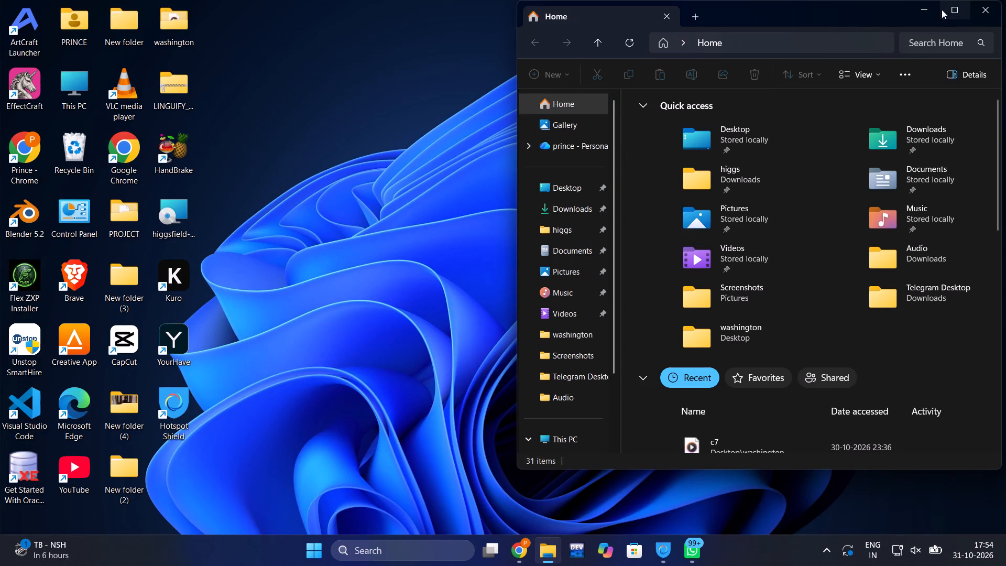
pyautogui.click(942, 9)
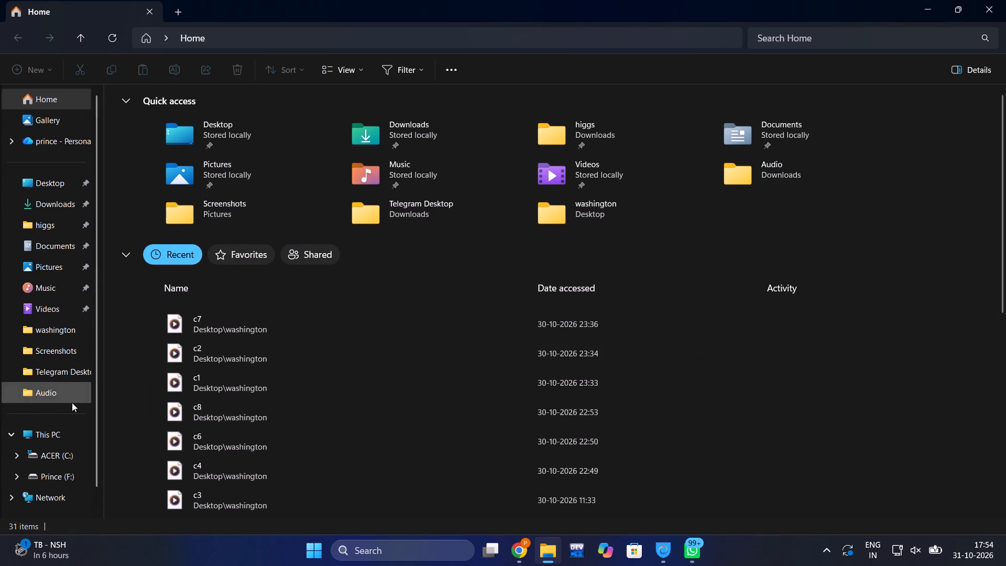
pyautogui.doubleClick(65, 329)
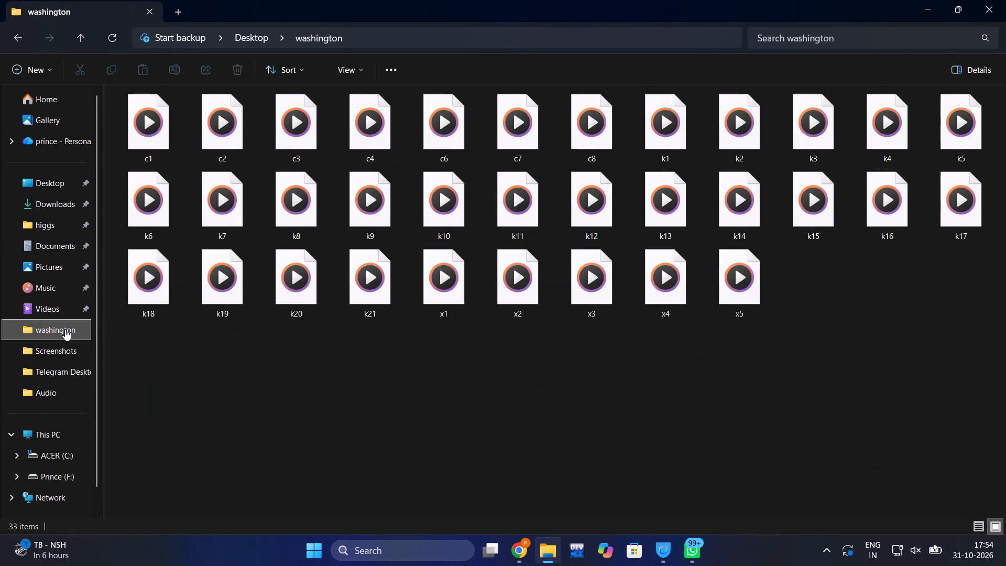
pyautogui.scroll(2, 424, 363)
pyautogui.rightClick(662, 136)
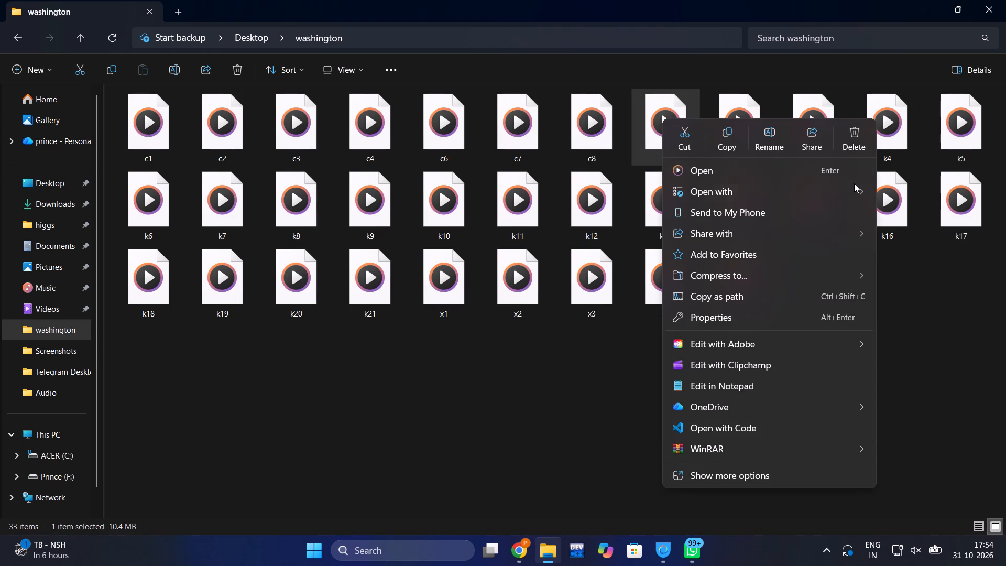
pyautogui.click(616, 254)
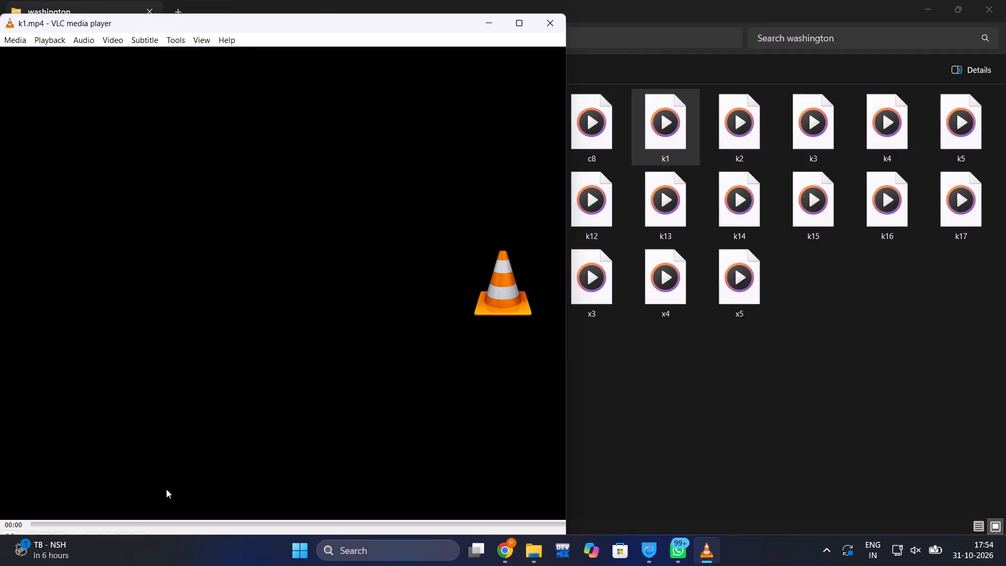
pyautogui.click(992, 18)
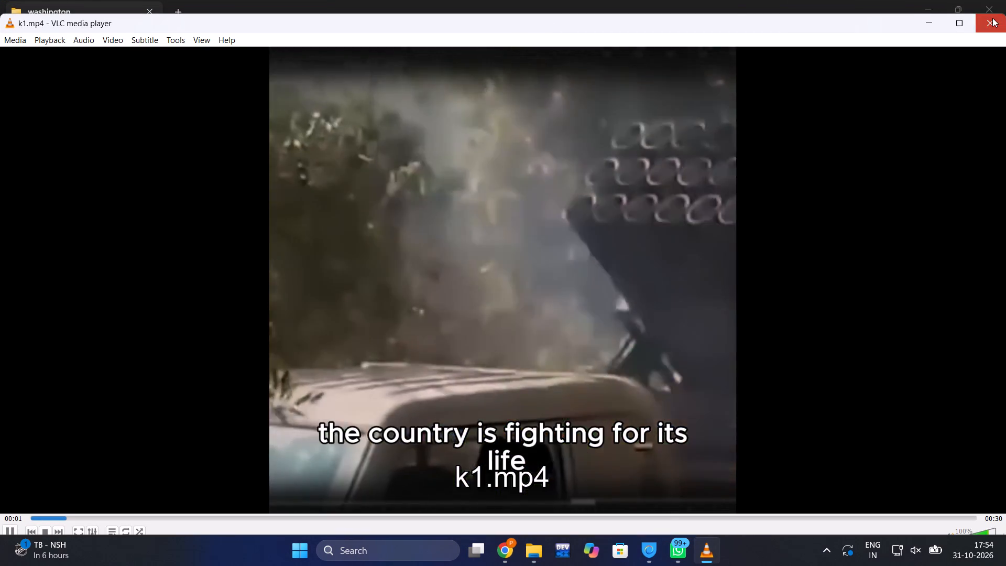
pyautogui.click(933, 5)
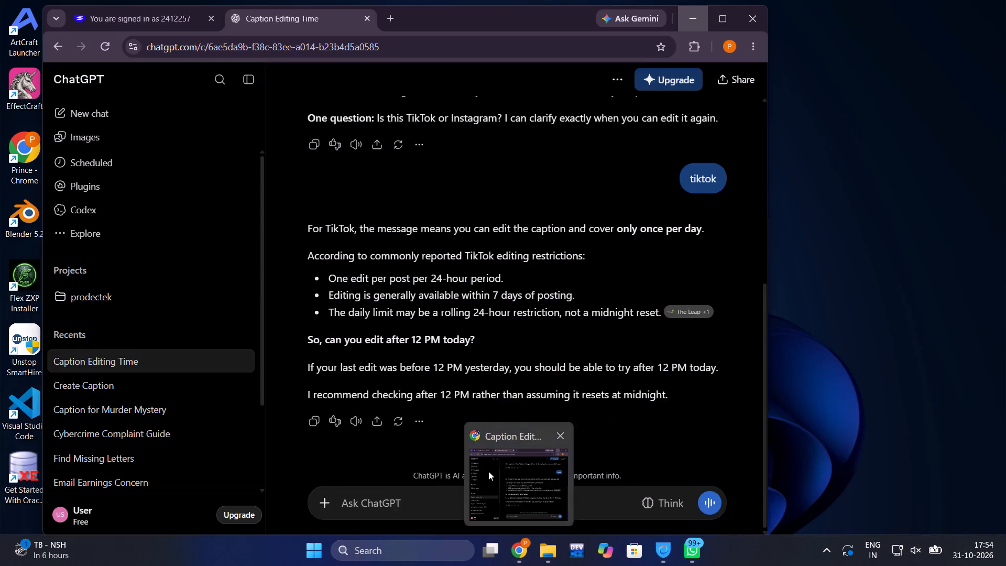
# Launch Google Chrome with the Work profile and open the channel's YouTube Studio dashboard from YouTube, in a maximized window.
pyautogui.doubleClick(124, 162)
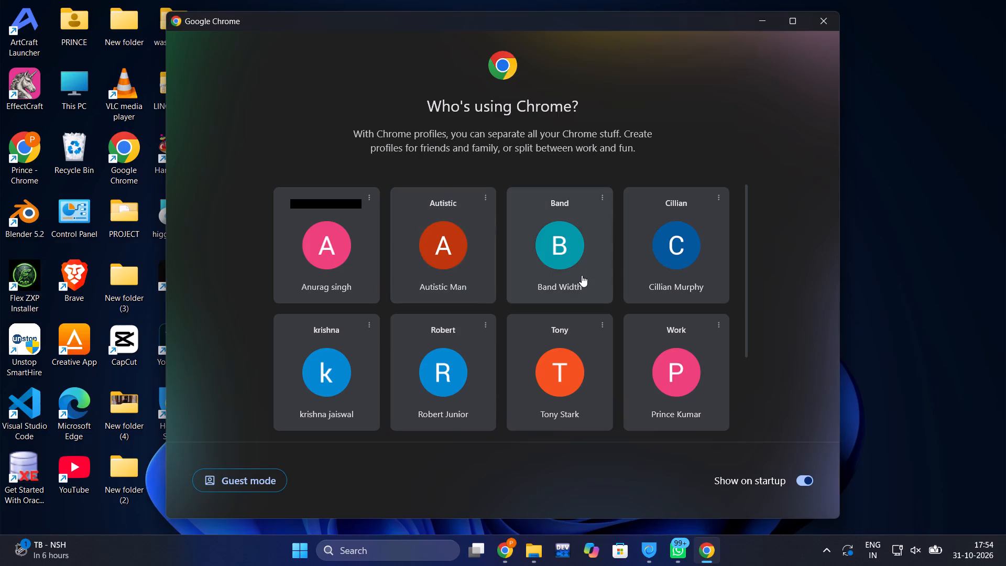
pyautogui.click(673, 384)
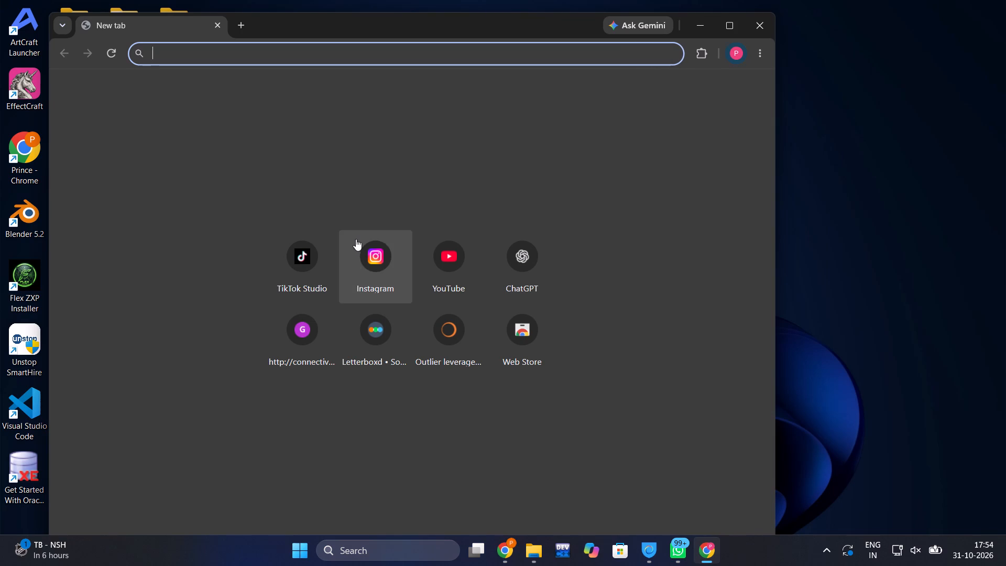
pyautogui.click(458, 270)
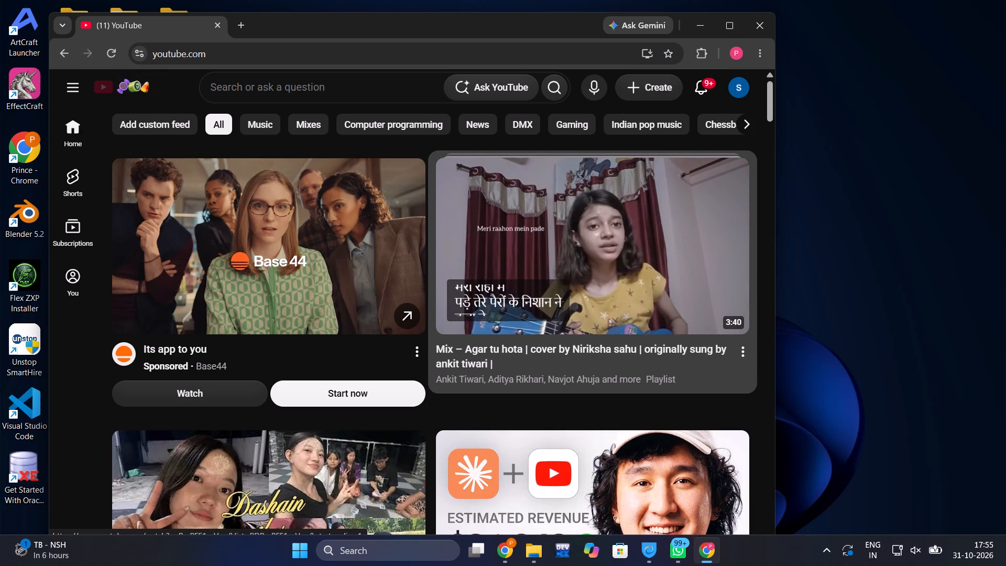
pyautogui.click(743, 89)
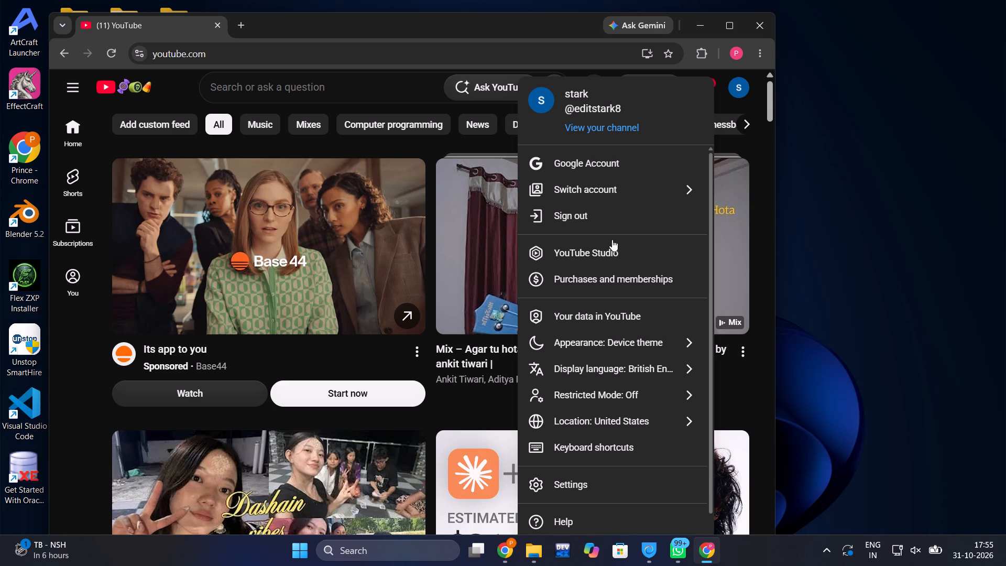
pyautogui.click(609, 248)
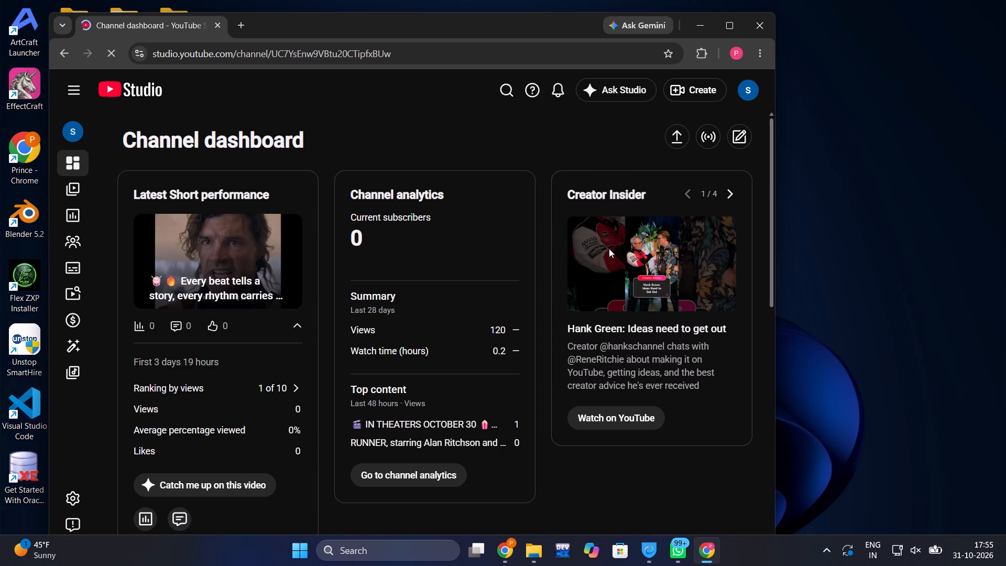
pyautogui.click(726, 28)
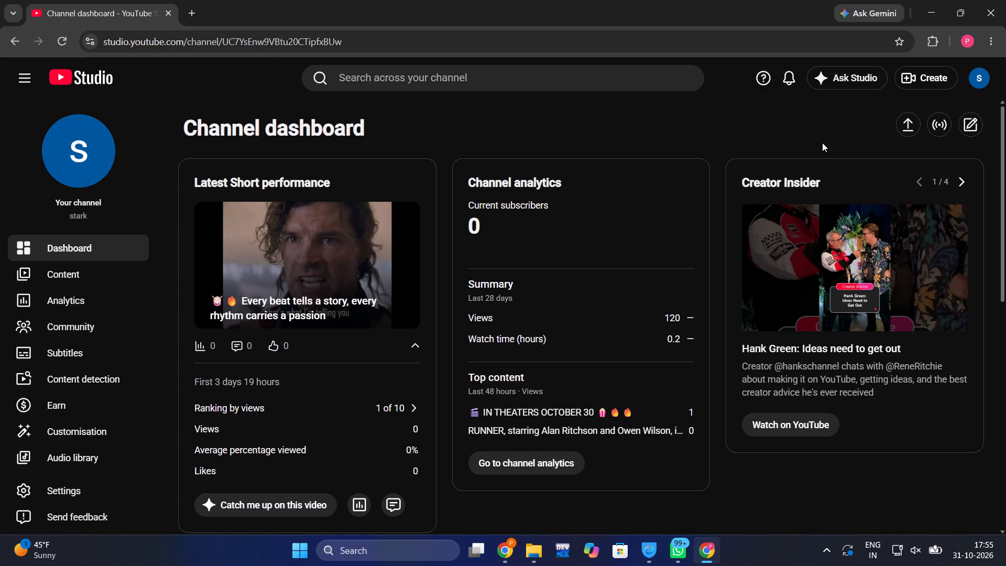
# Start a new video upload in YouTube Studio and open the file selection dialog.
pyautogui.click(913, 134)
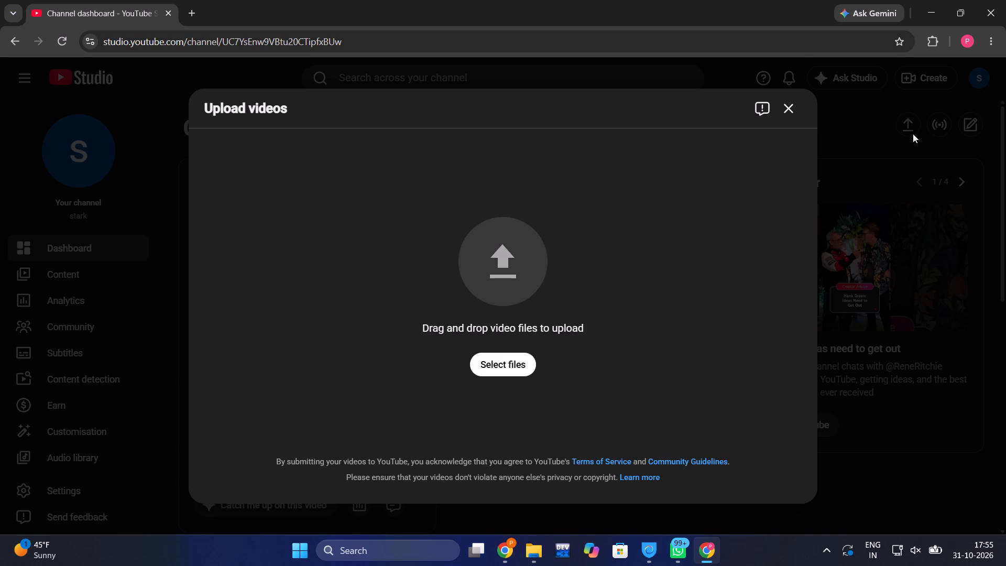
pyautogui.click(490, 372)
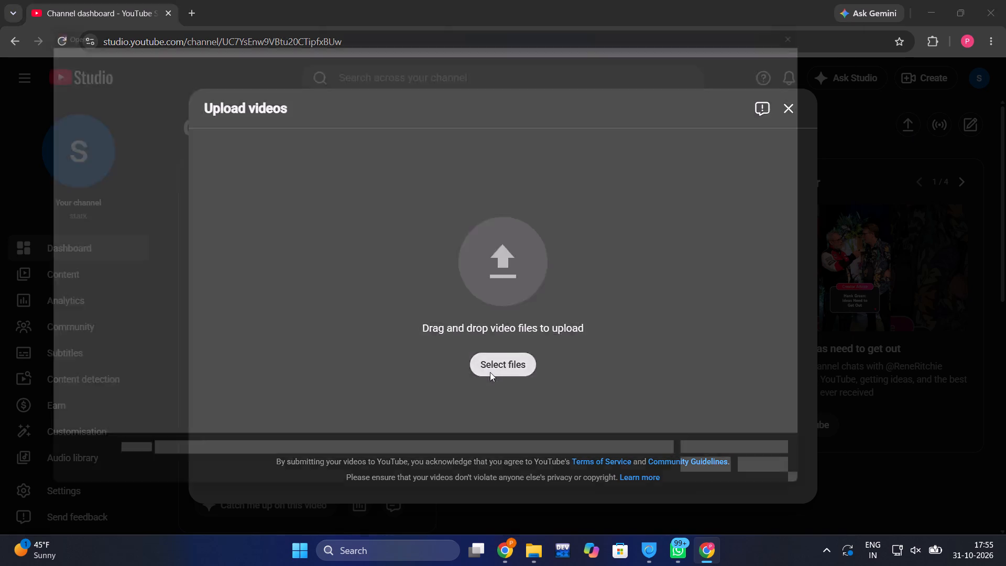
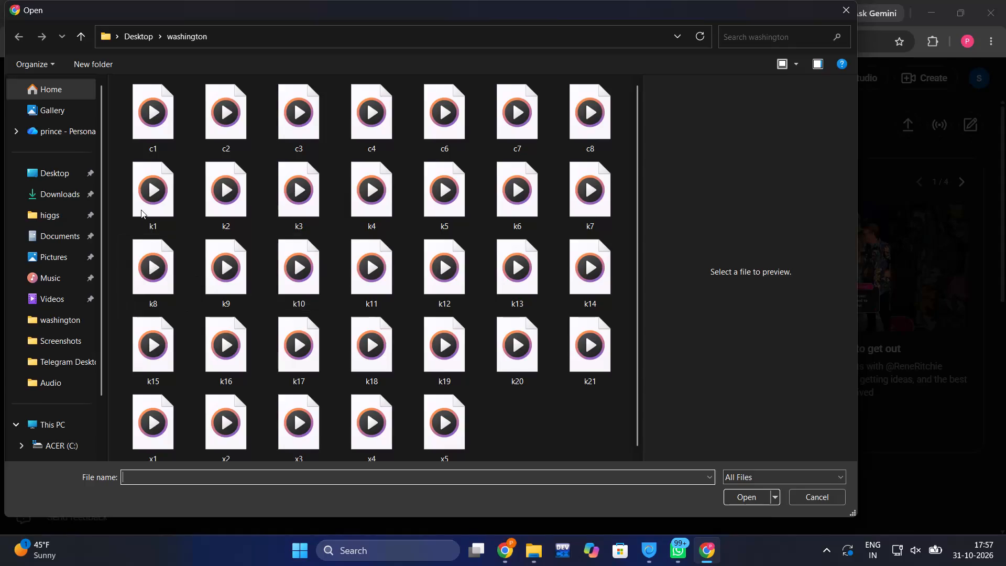
# Choose the k1 video from the washington folder for upload and clear its default title.
pyautogui.doubleClick(141, 210)
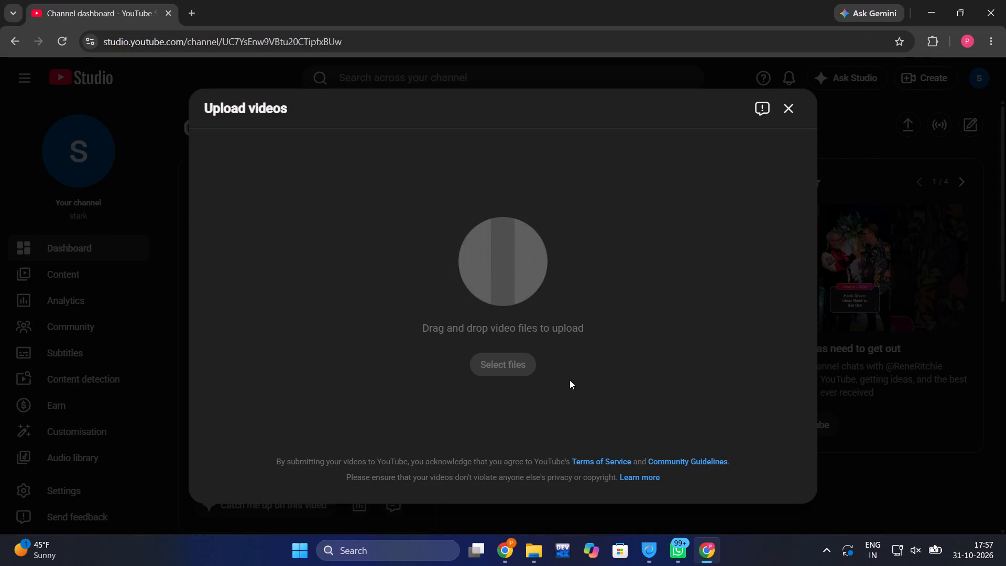
pyautogui.click(344, 260)
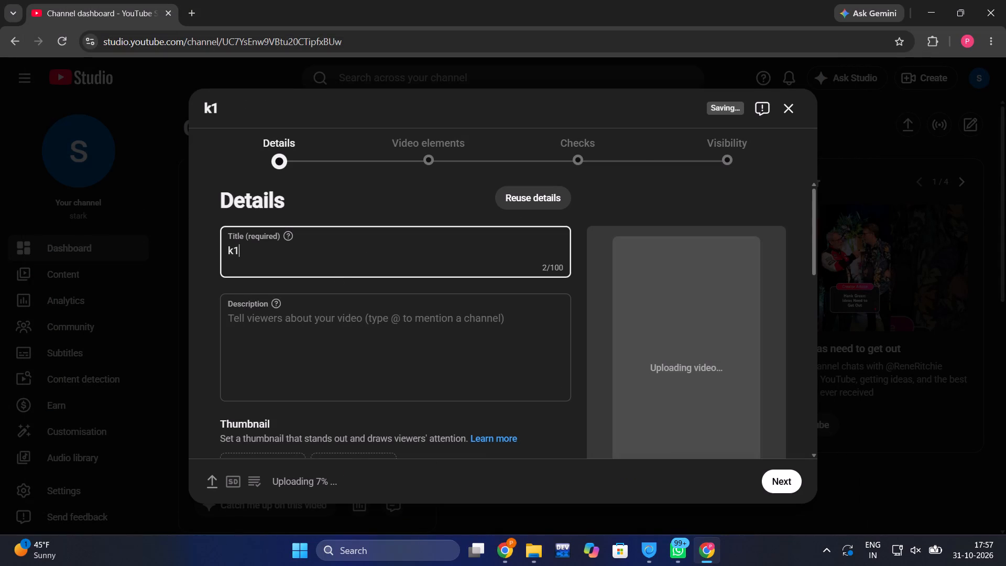
pyautogui.press('BackSpace')
pyautogui.press('BackSpace')
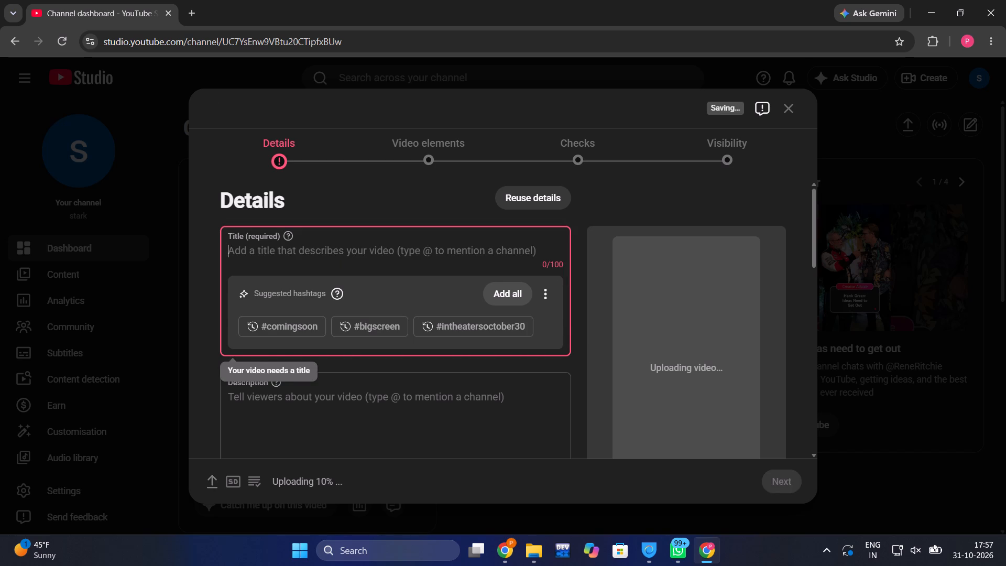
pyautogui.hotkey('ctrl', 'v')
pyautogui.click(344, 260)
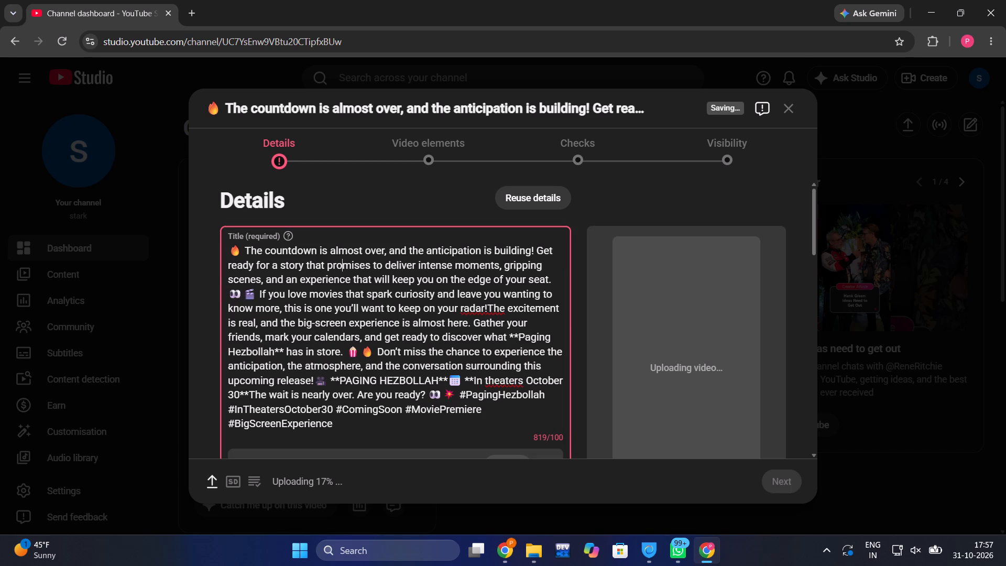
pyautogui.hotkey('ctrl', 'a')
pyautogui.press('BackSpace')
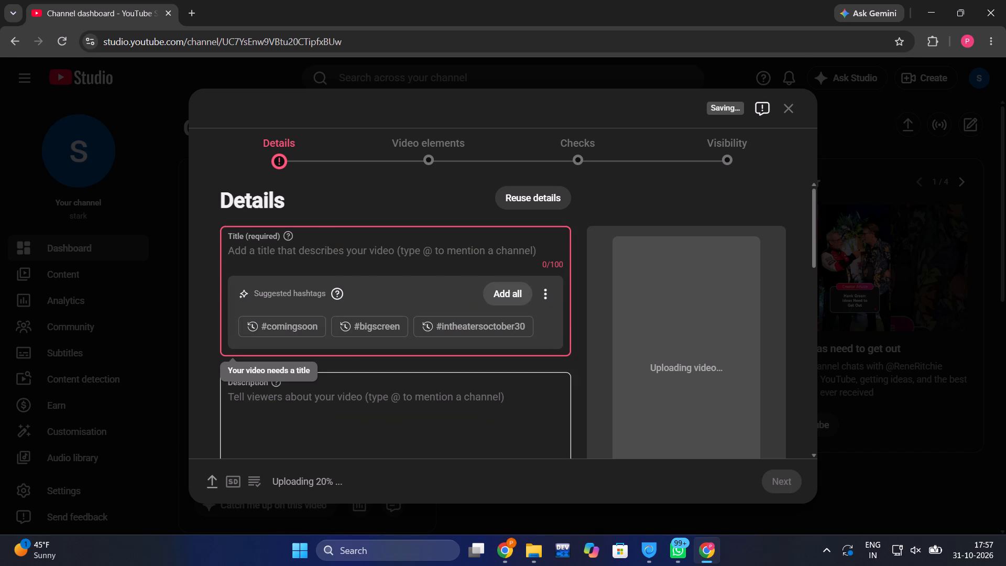
# Paste the copied promotional text beginning "🔥 The countdown is almost over" into the k1 video's description.
pyautogui.click(368, 419)
pyautogui.hotkey('ctrl', 'v')
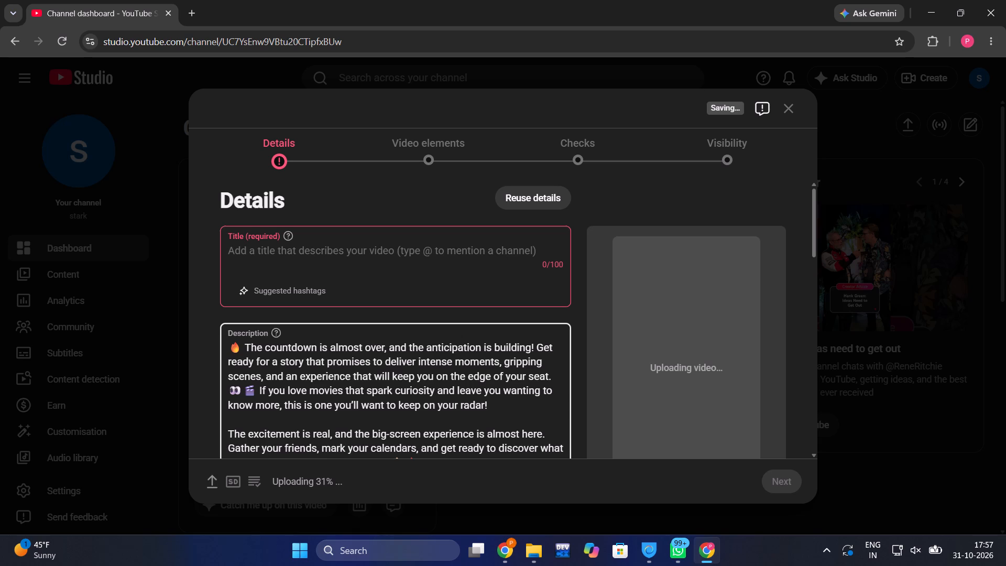
# Copy the description's opening sentence, "🔥 The countdown is almost over, and the anticipation is building!", into the video title.
pyautogui.moveTo(234, 347); pyautogui.dragTo(530, 342)
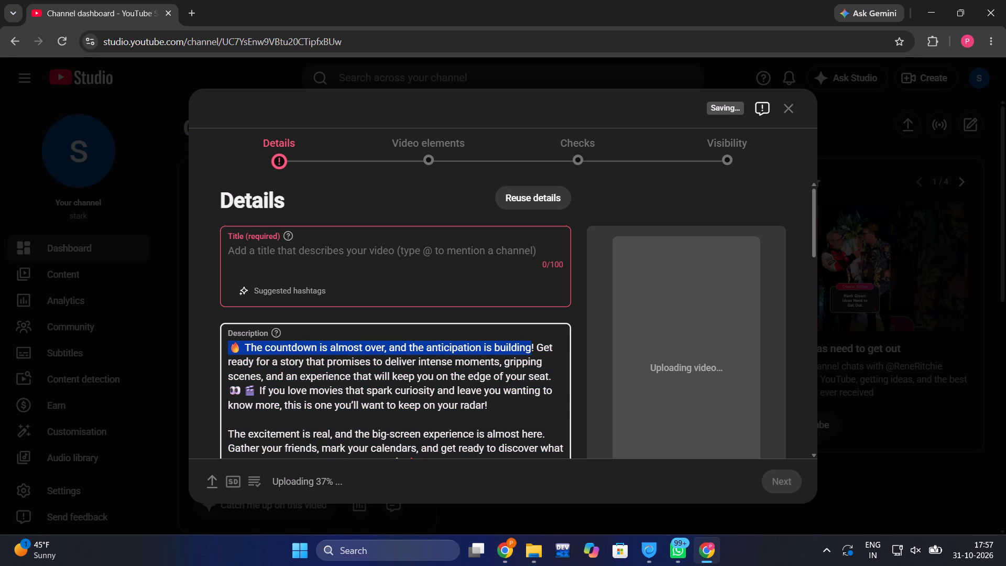
pyautogui.moveTo(530, 342); pyautogui.dragTo(534, 342)
pyautogui.hotkey('ctrl', 'c')
pyautogui.hotkey('ctrl', 'c')
pyautogui.click(390, 258)
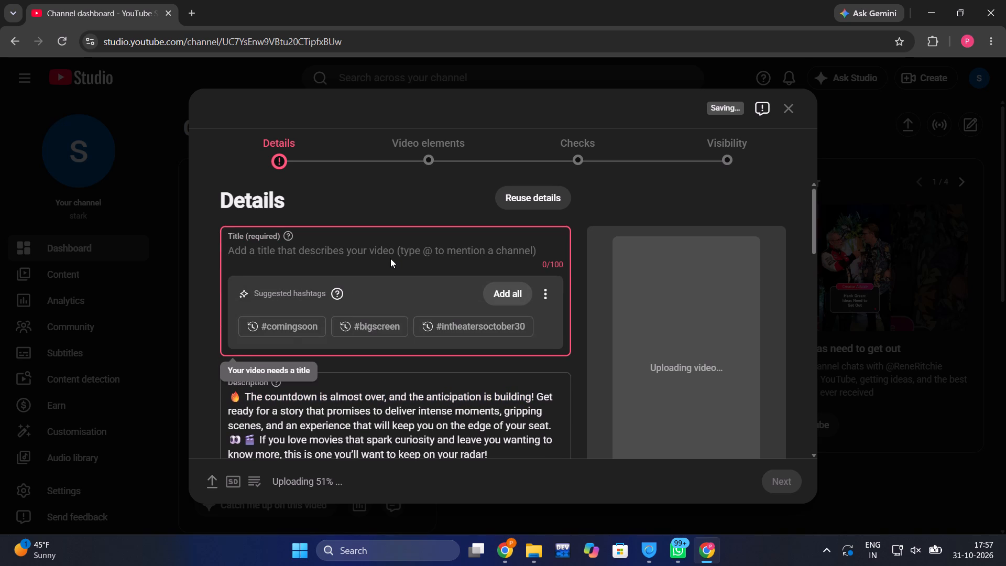
pyautogui.hotkey('ctrl', 'v')
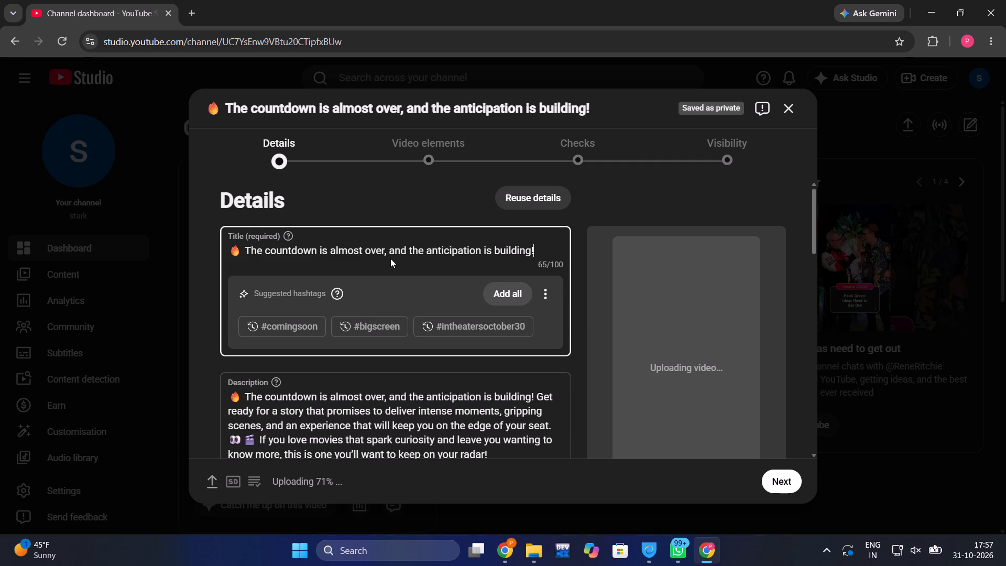
# Mark the k1 video as not Made for Kids and continue to the video elements stage.
pyautogui.click(778, 483)
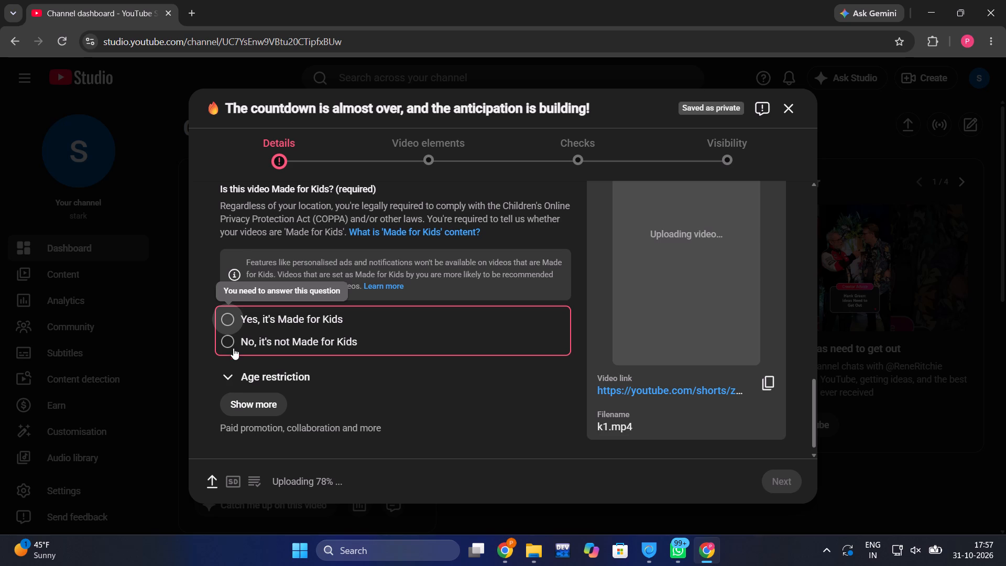
pyautogui.click(233, 345)
pyautogui.click(796, 489)
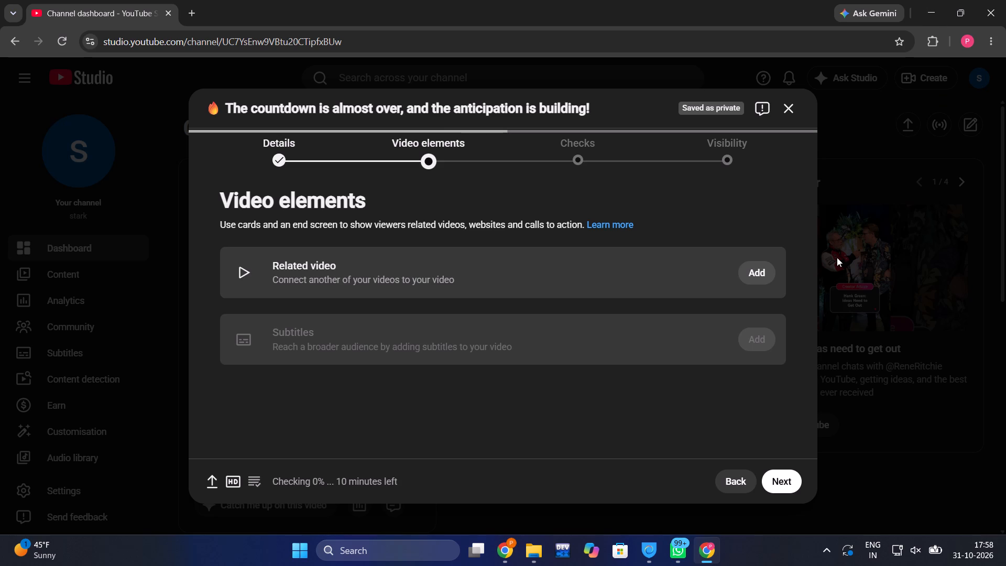
# Skip the video elements and checks stages, set the k1 video's visibility to Public, publish it and dismiss the confirmation.
pyautogui.click(781, 469)
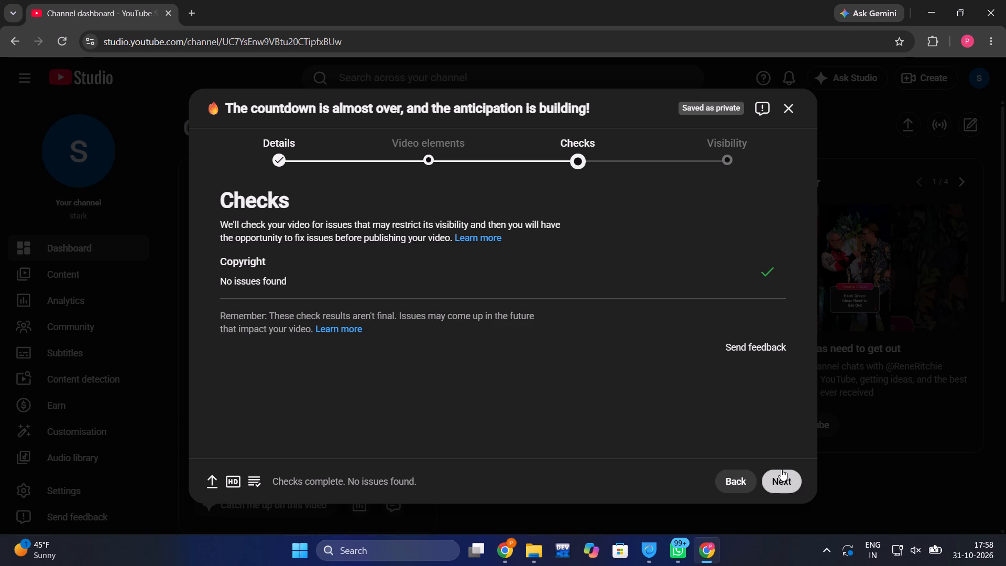
pyautogui.click(781, 469)
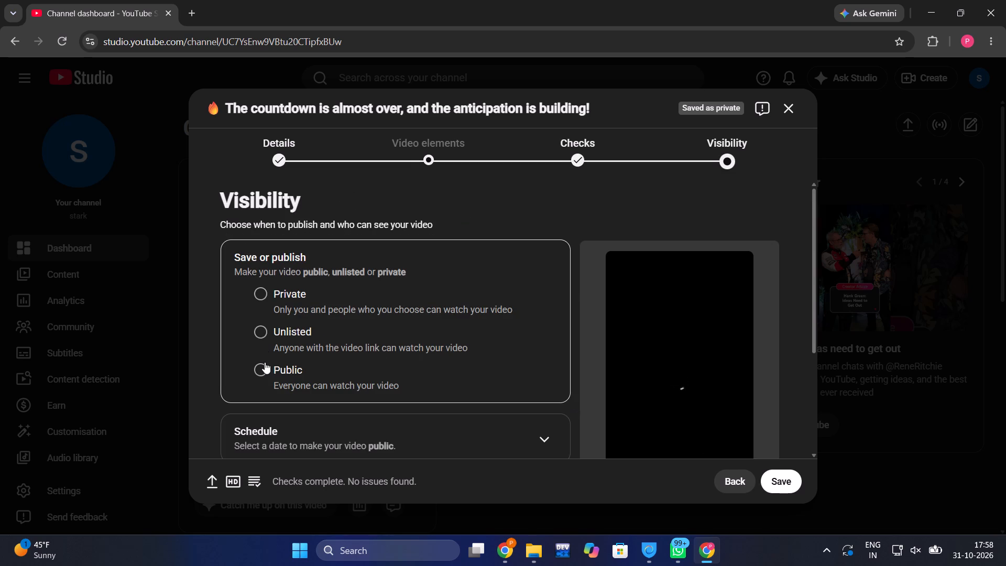
pyautogui.click(265, 362)
pyautogui.scroll(-6, 265, 362)
pyautogui.moveTo(714, 482); pyautogui.dragTo(752, 472)
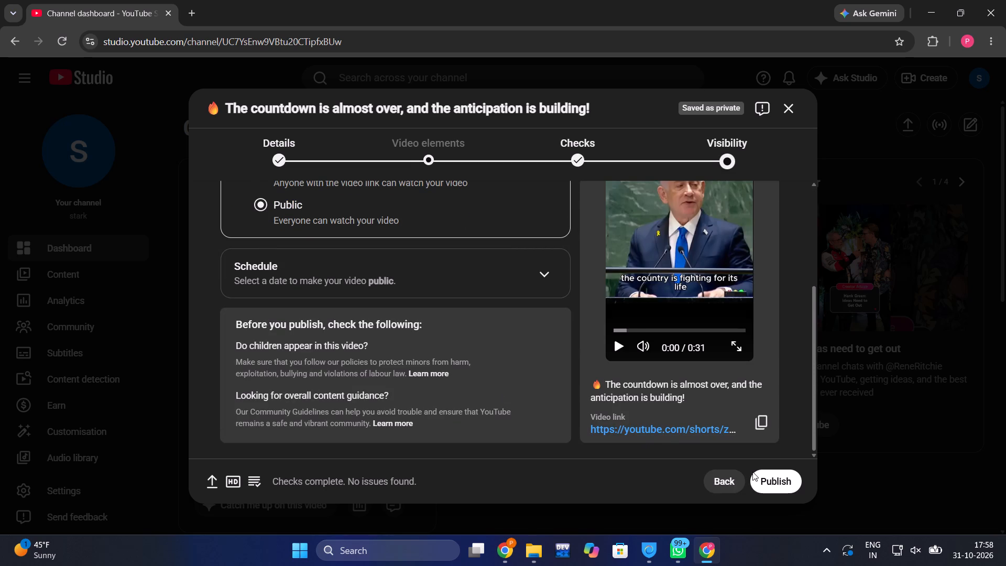
pyautogui.click(768, 480)
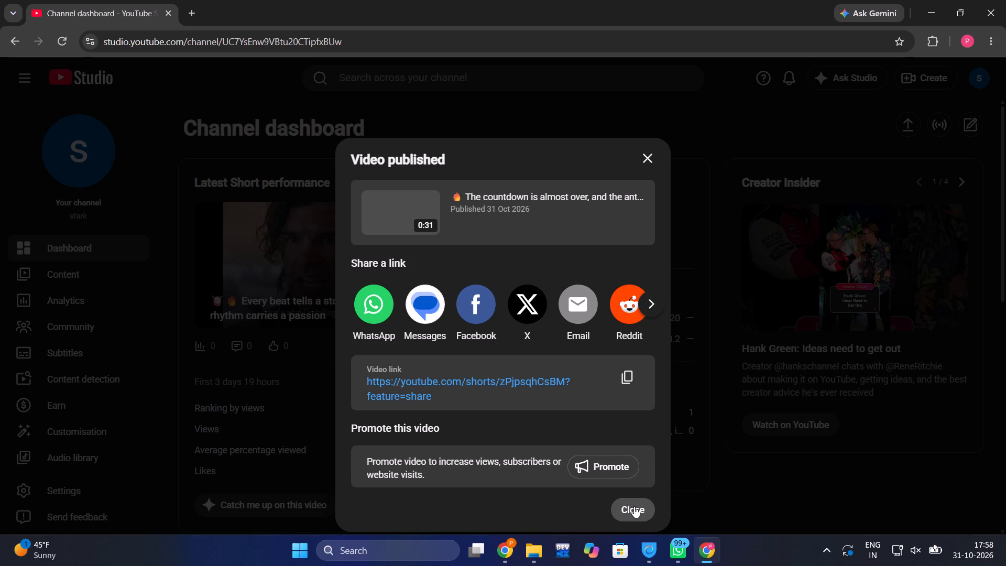
pyautogui.click(643, 158)
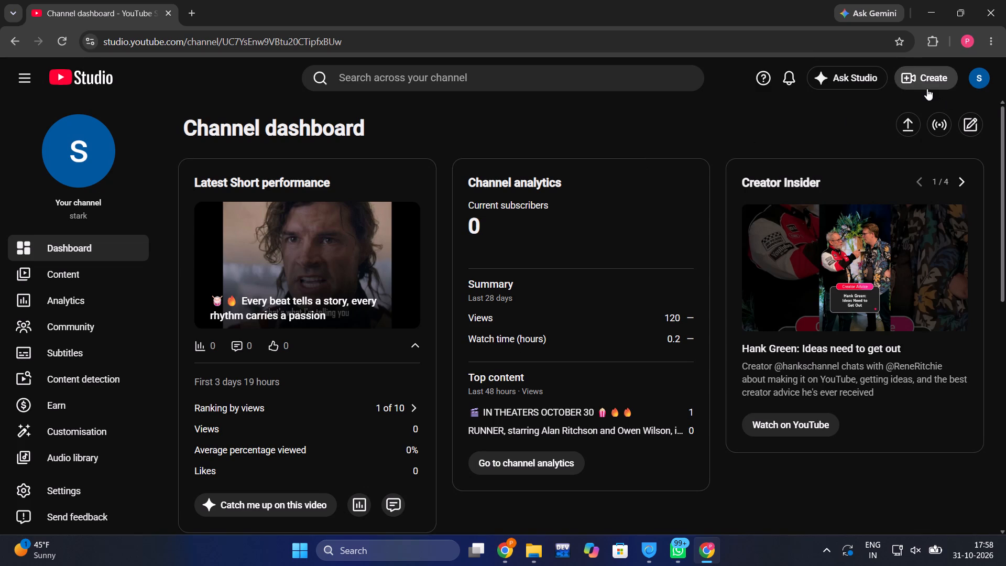
# Start another video upload and choose the k2 video from the washington folder.
pyautogui.click(913, 127)
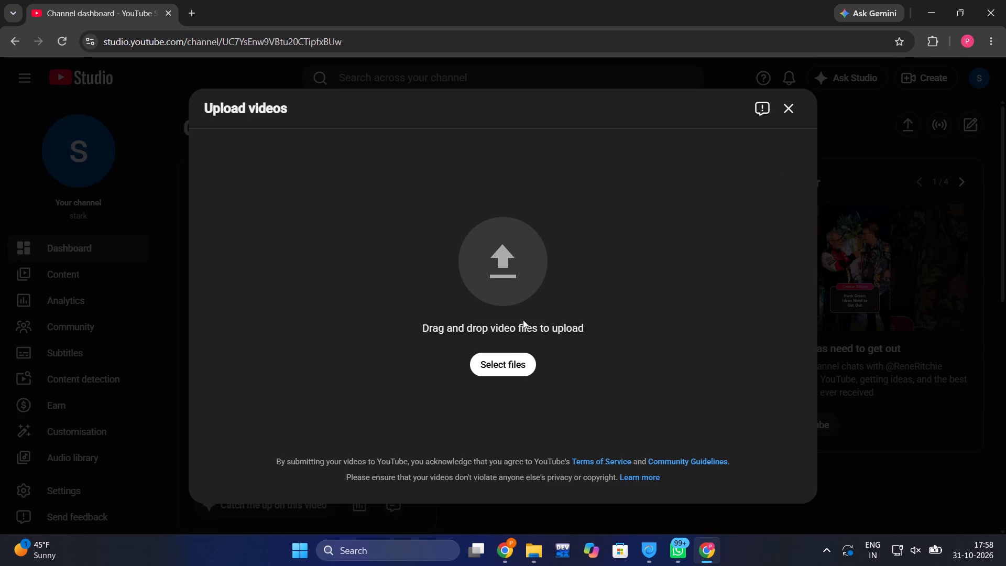
pyautogui.click(504, 358)
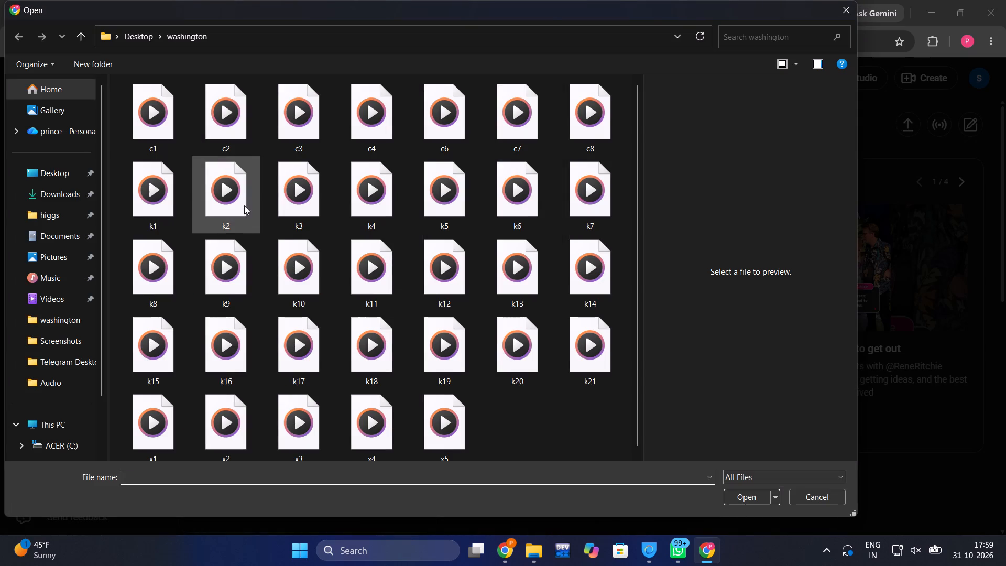
pyautogui.doubleClick(212, 210)
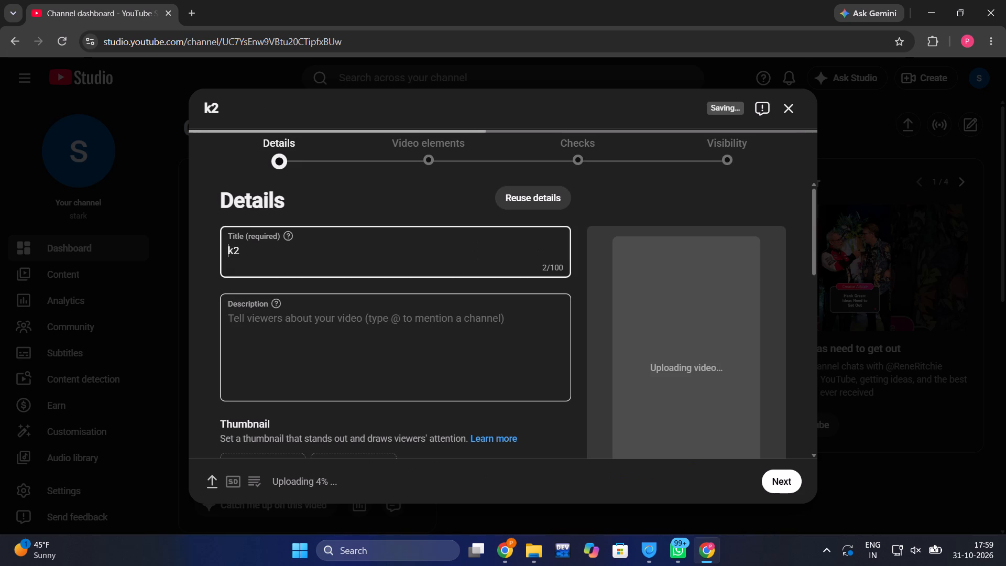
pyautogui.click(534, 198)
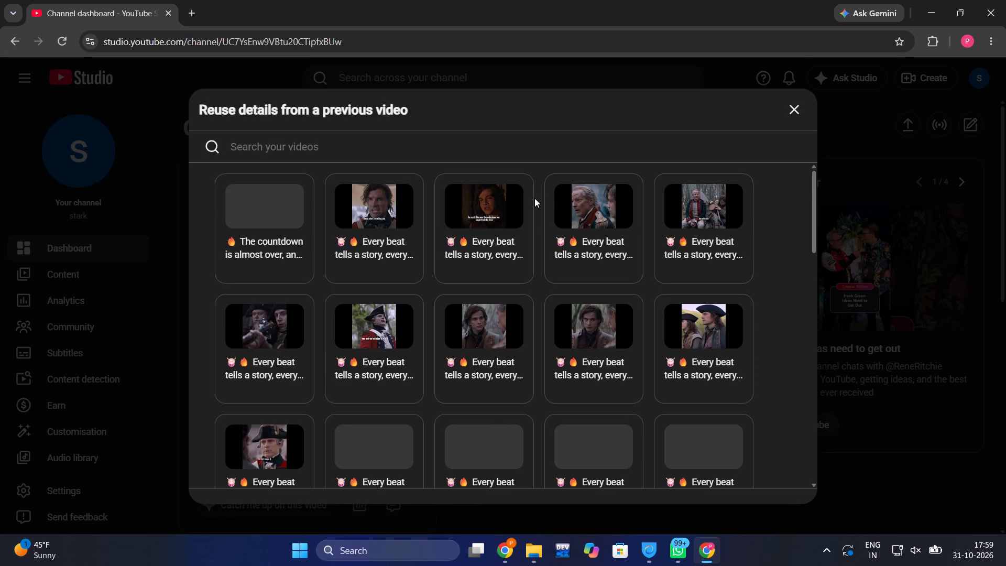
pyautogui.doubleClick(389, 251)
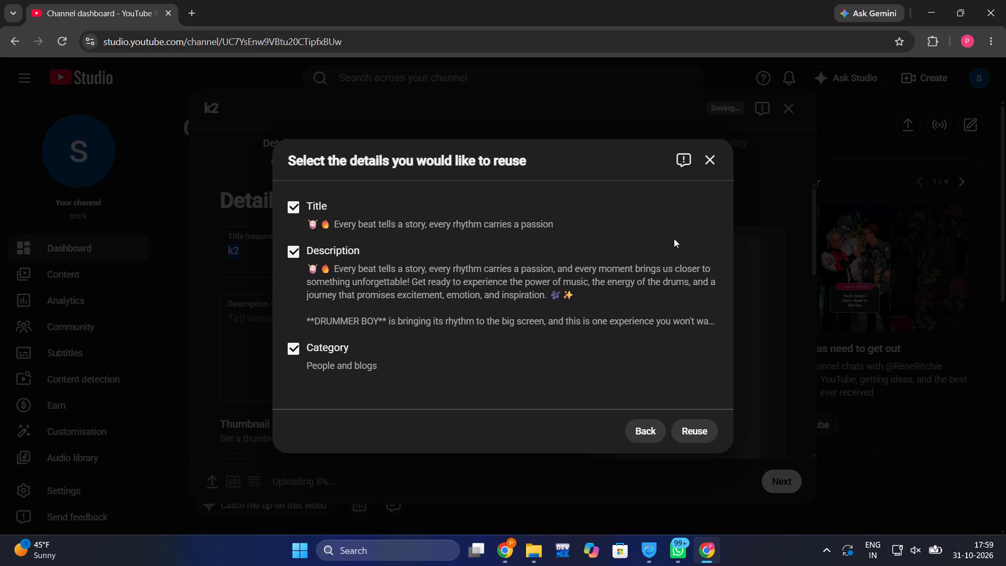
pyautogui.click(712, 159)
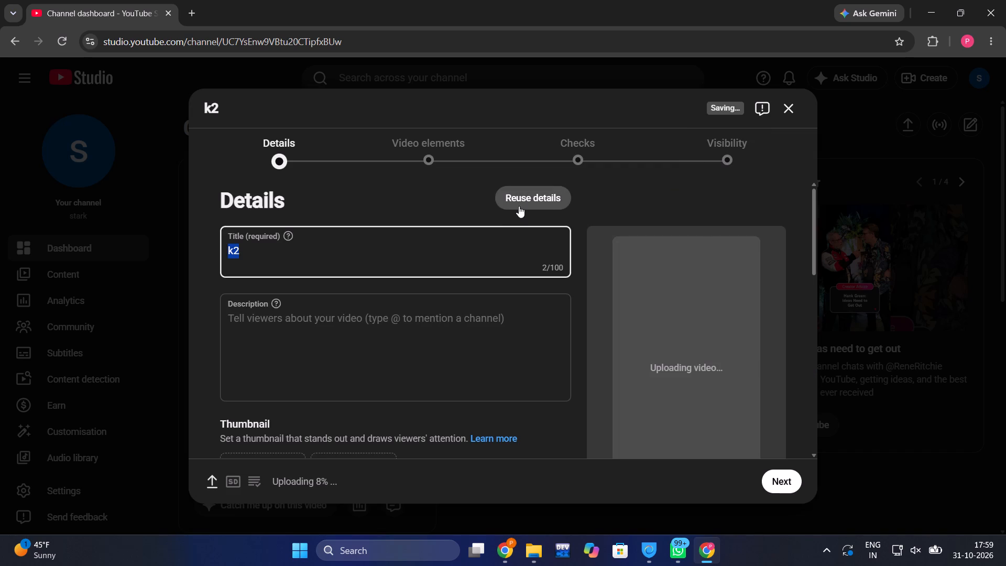
# Reuse the title, description, Shorts remixing and category from the "🔥 The countdown is almost over" video for the k2 upload.
pyautogui.click(519, 205)
pyautogui.scroll(1, 307, 267)
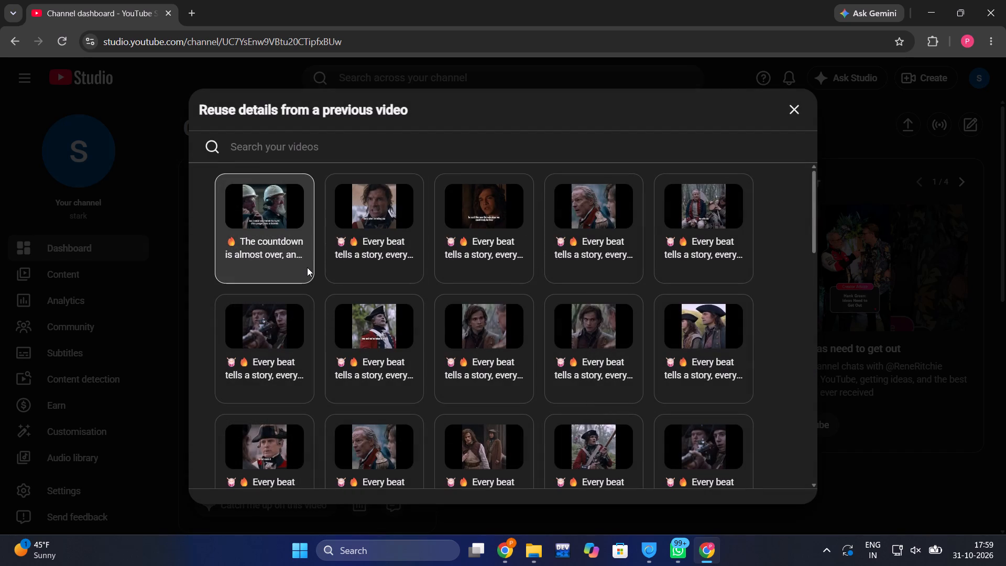
pyautogui.scroll(1, 307, 267)
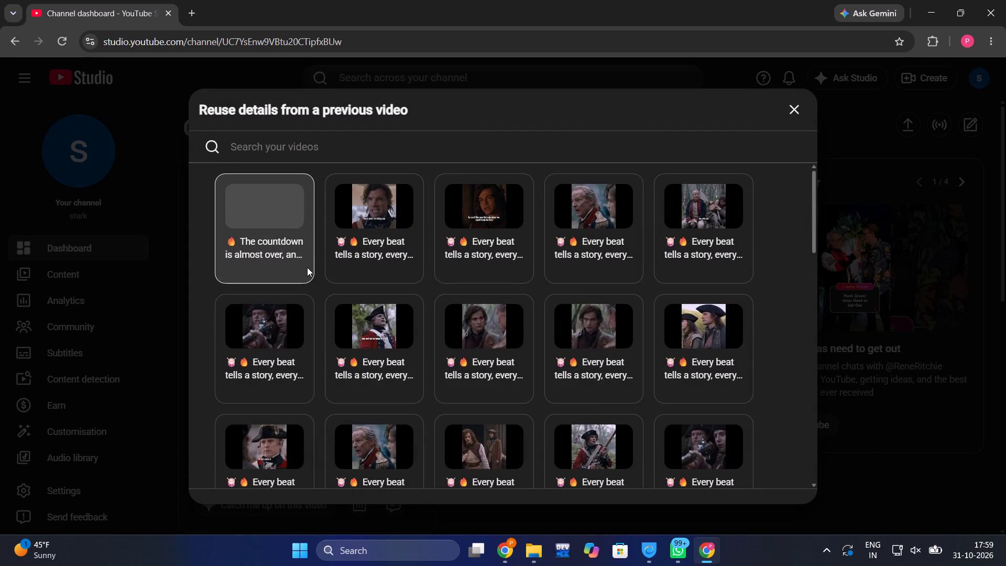
pyautogui.scroll(1, 307, 267)
pyautogui.doubleClick(278, 249)
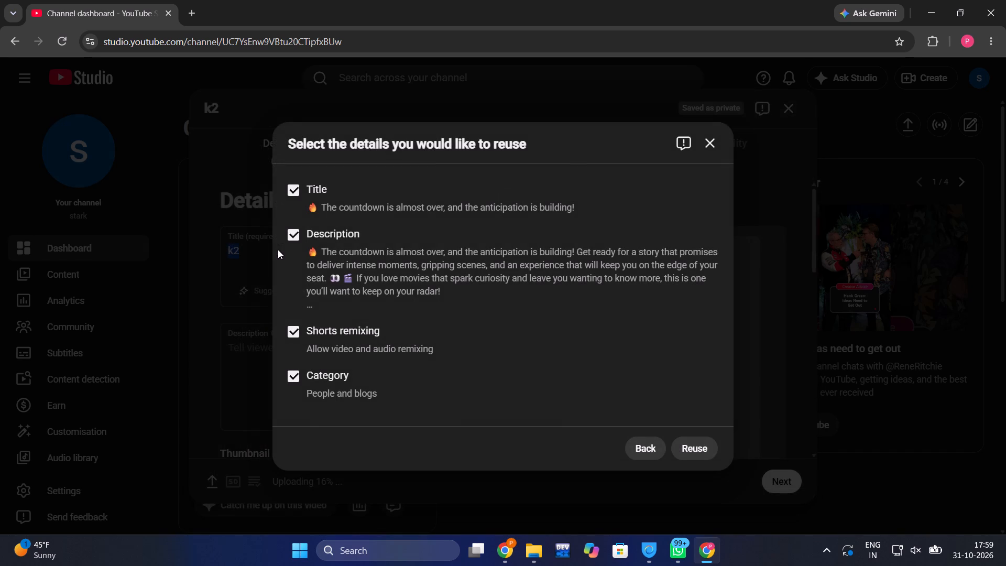
pyautogui.click(693, 452)
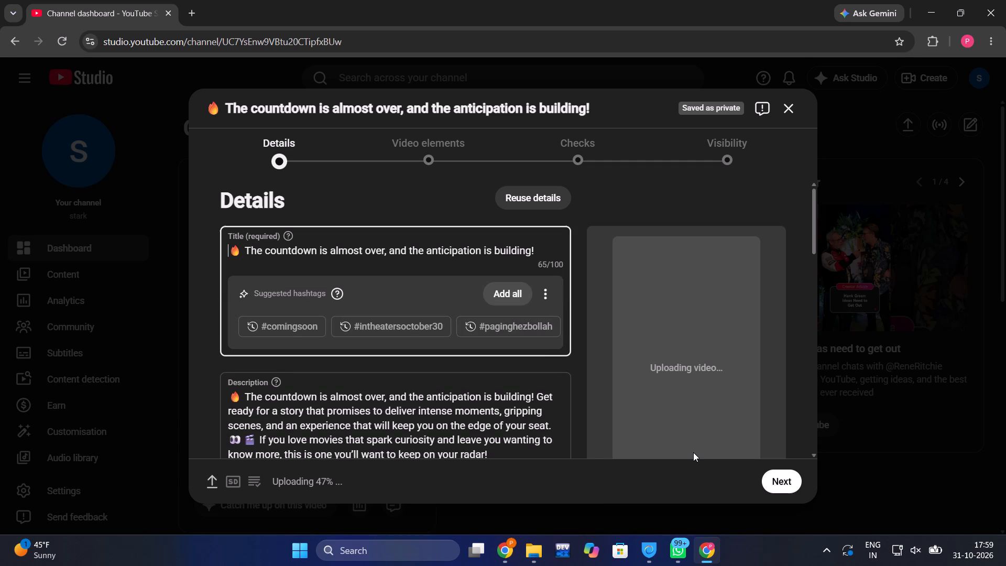
# Mark the k2 video as not Made for Kids and continue past the details stage.
pyautogui.click(781, 485)
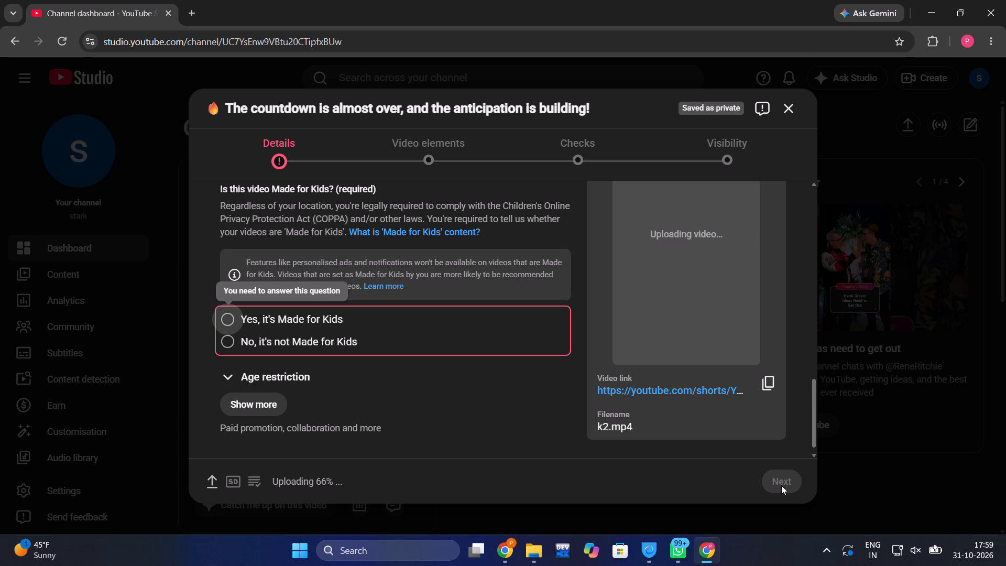
pyautogui.click(226, 343)
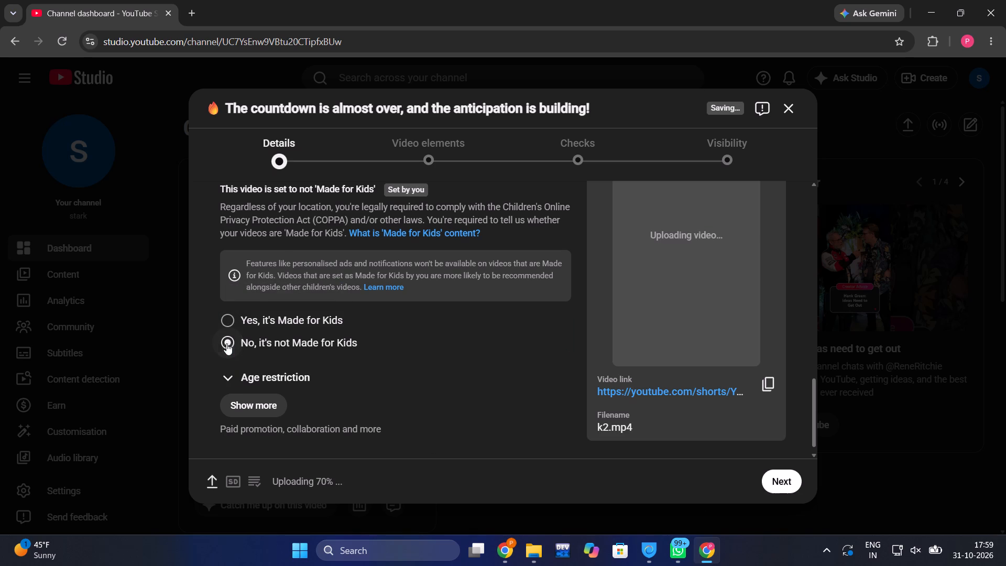
pyautogui.scroll(-4, 410, 378)
pyautogui.click(789, 492)
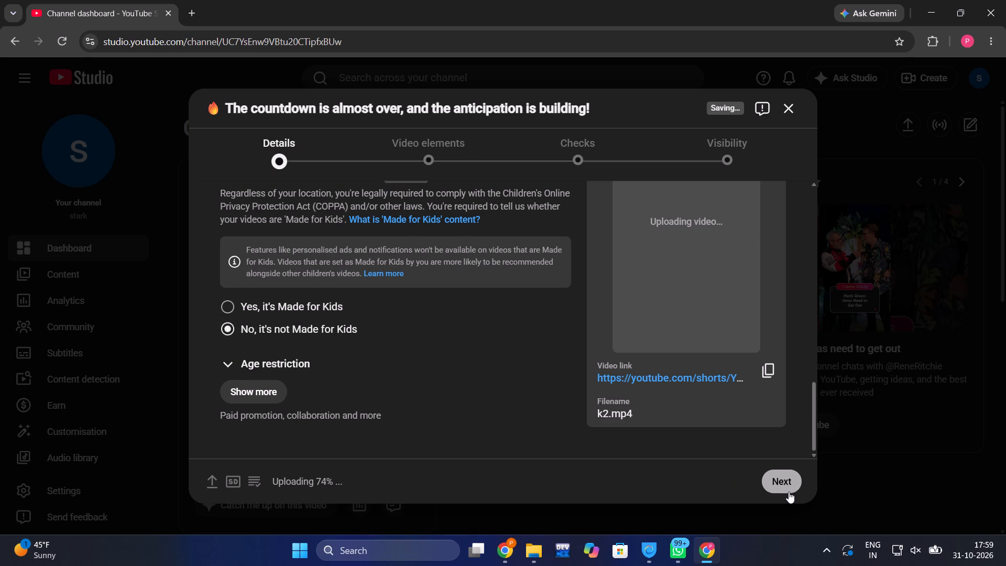
# Skip the video elements and checks stages, set the k2 video's visibility to Public and publish it.
pyautogui.click(789, 492)
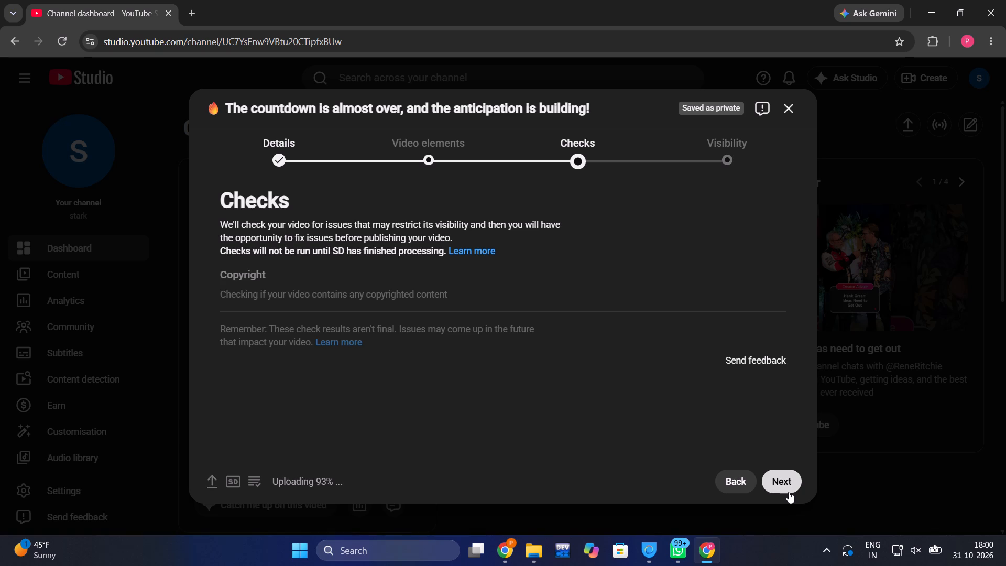
pyautogui.click(789, 492)
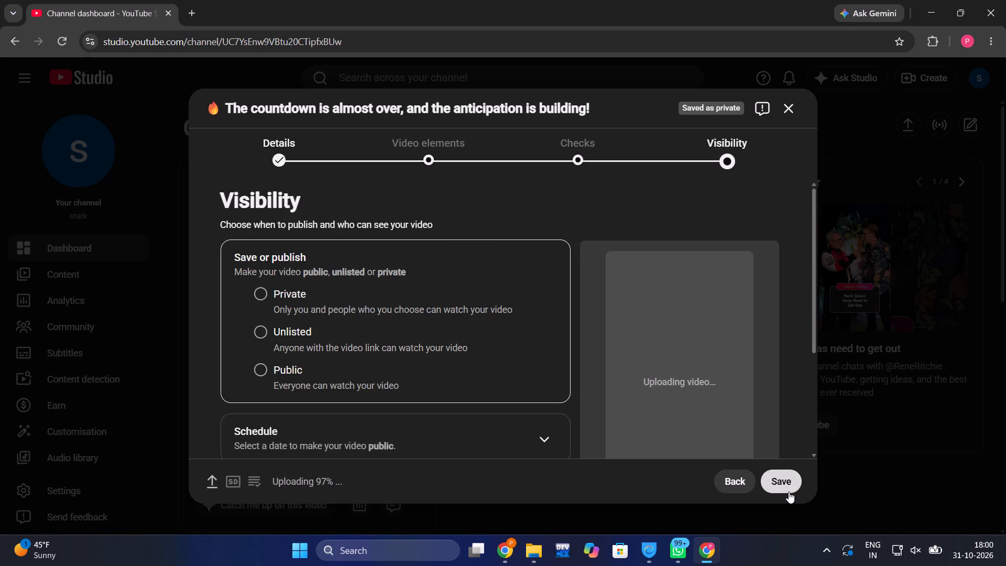
pyautogui.click(259, 367)
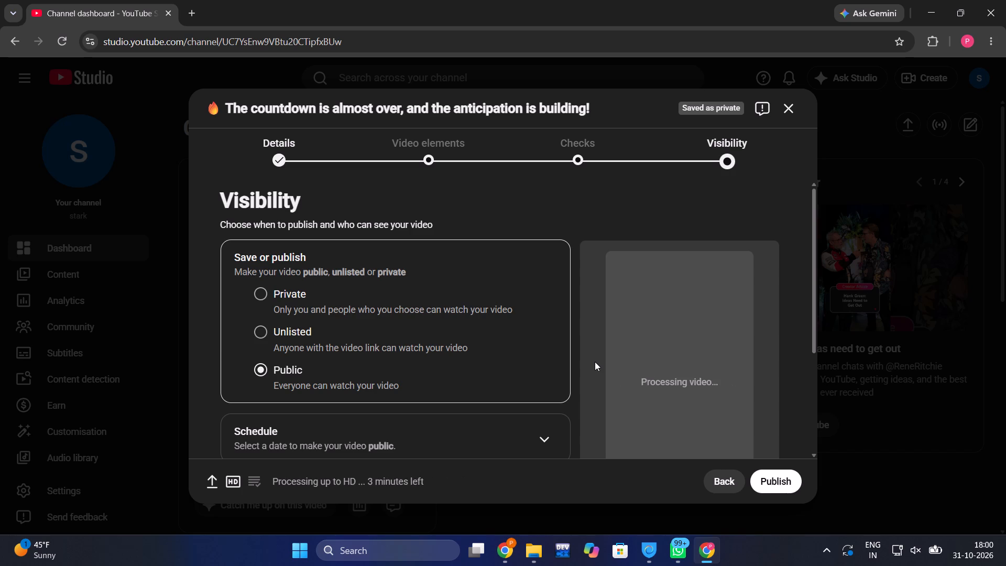
pyautogui.click(780, 488)
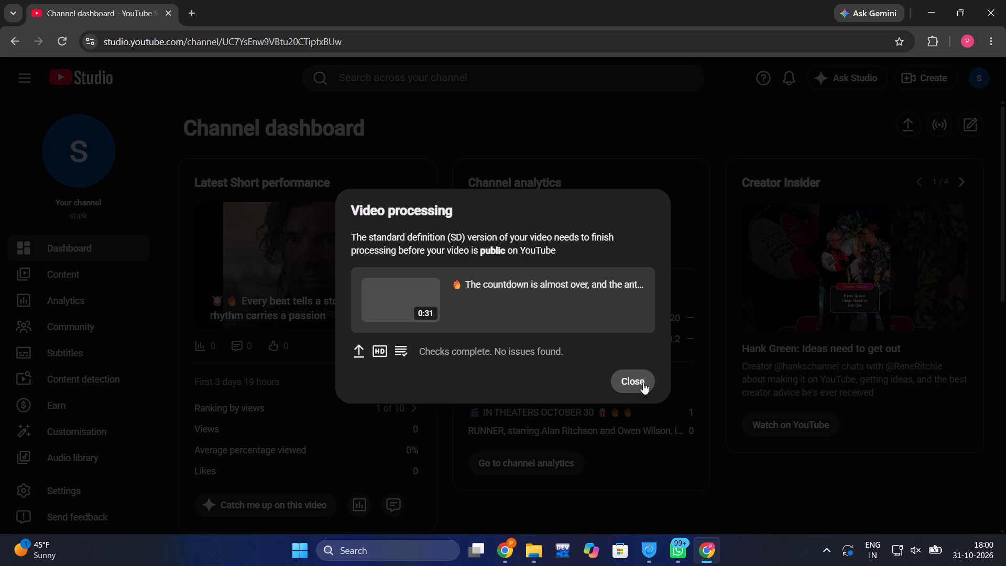
# Dismiss the k2 processing notice, start another video upload and choose the k3 video from the washington folder.
pyautogui.click(643, 383)
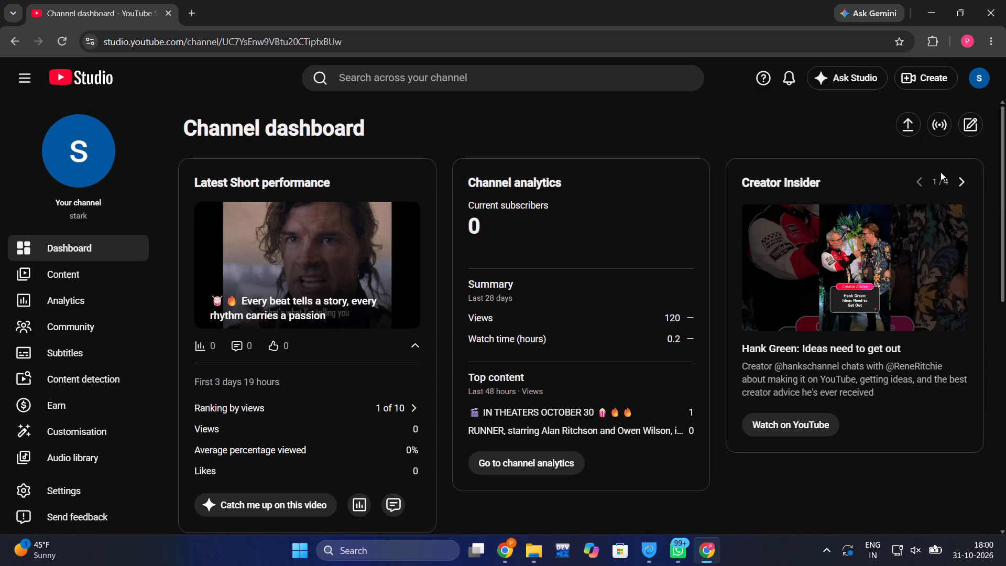
pyautogui.click(907, 132)
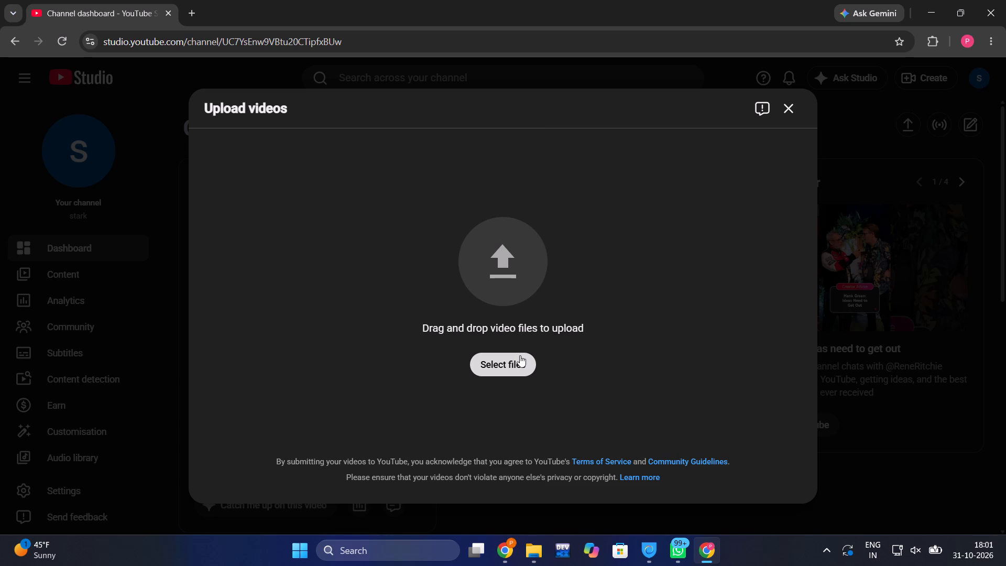
pyautogui.click(520, 355)
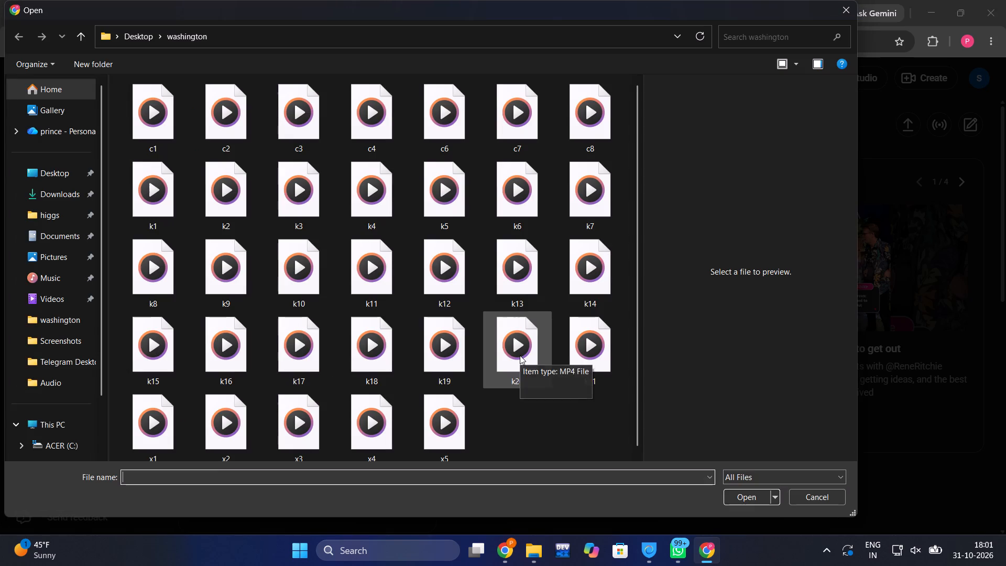
pyautogui.doubleClick(310, 212)
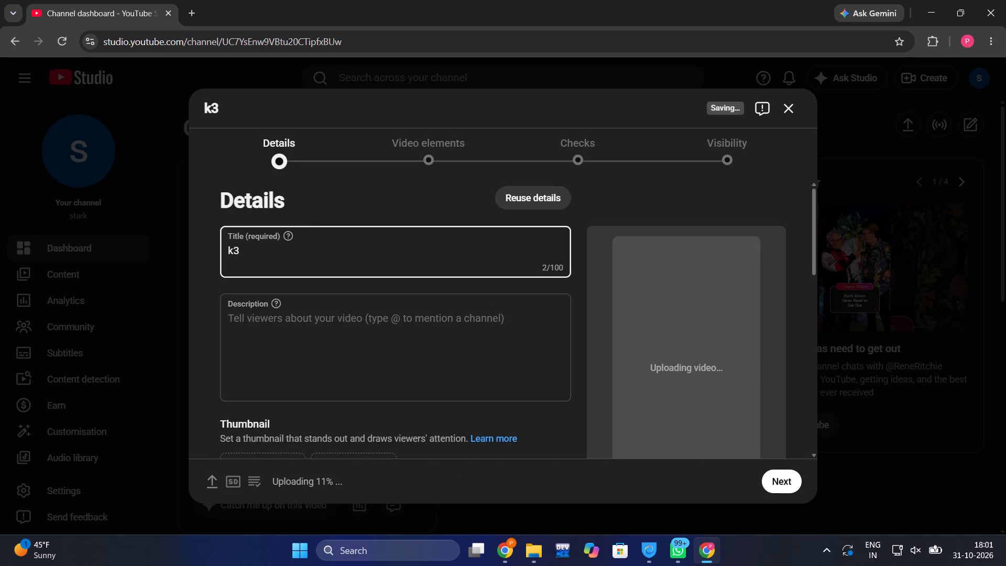
# Clear the k3 upload's default title and reuse the title, description and category from the latest "🔥 The countdown is almost over" video.
pyautogui.click(263, 253)
pyautogui.press('BackSpace')
pyautogui.press('BackSpace')
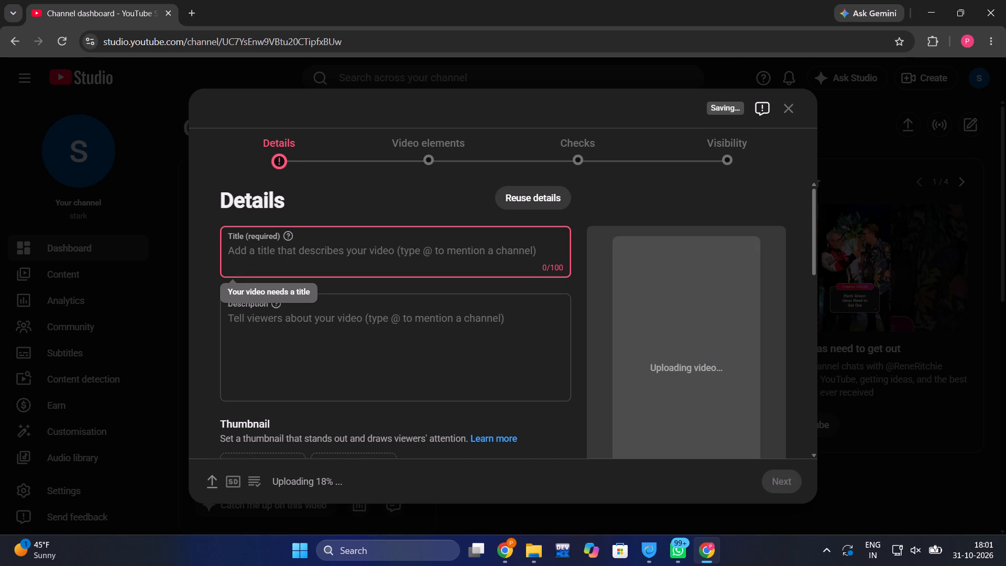
pyautogui.click(509, 202)
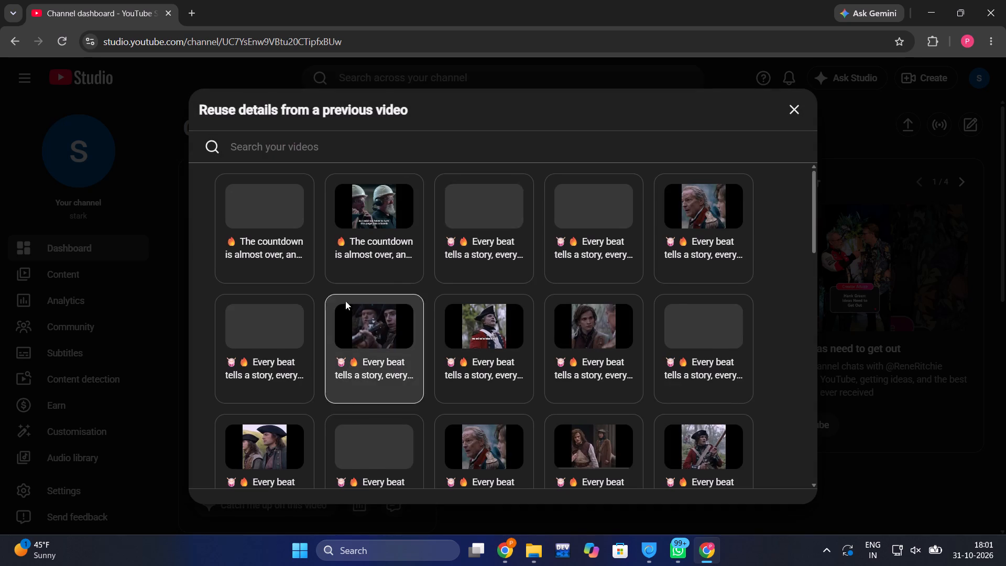
pyautogui.doubleClick(290, 245)
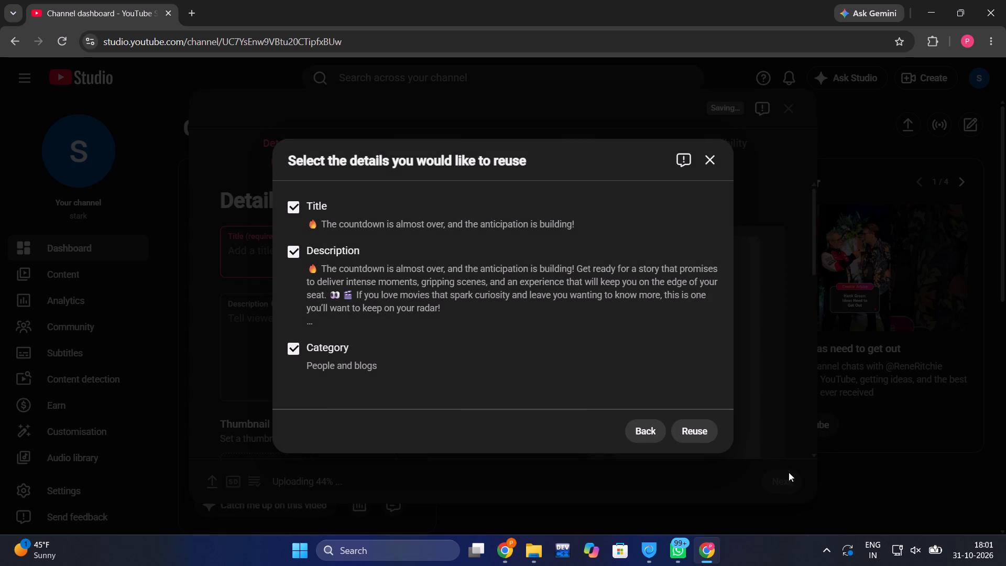
pyautogui.click(704, 427)
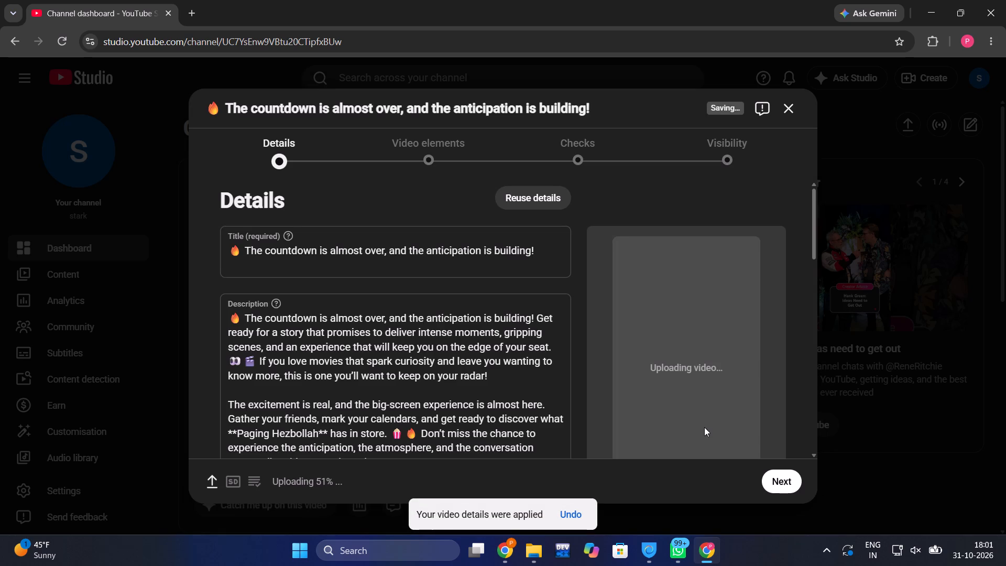
# Mark the k3 video as not Made for Kids and continue past the details stage.
pyautogui.click(781, 475)
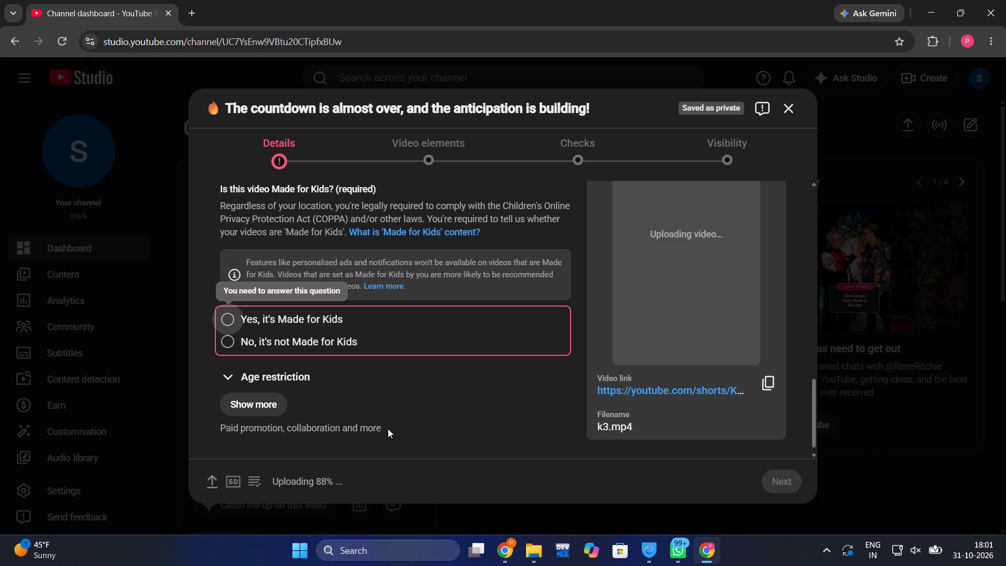
pyautogui.click(227, 341)
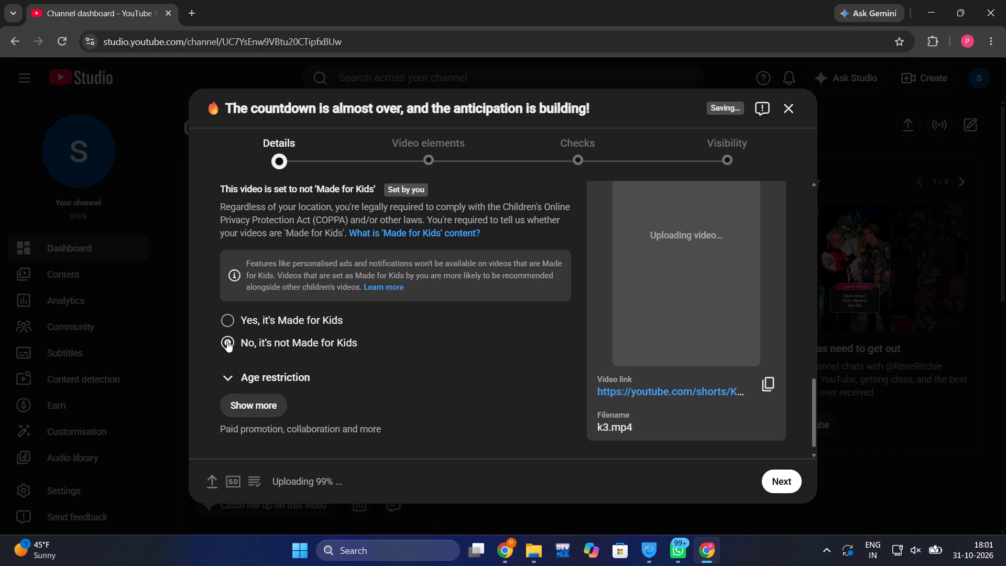
pyautogui.click(775, 480)
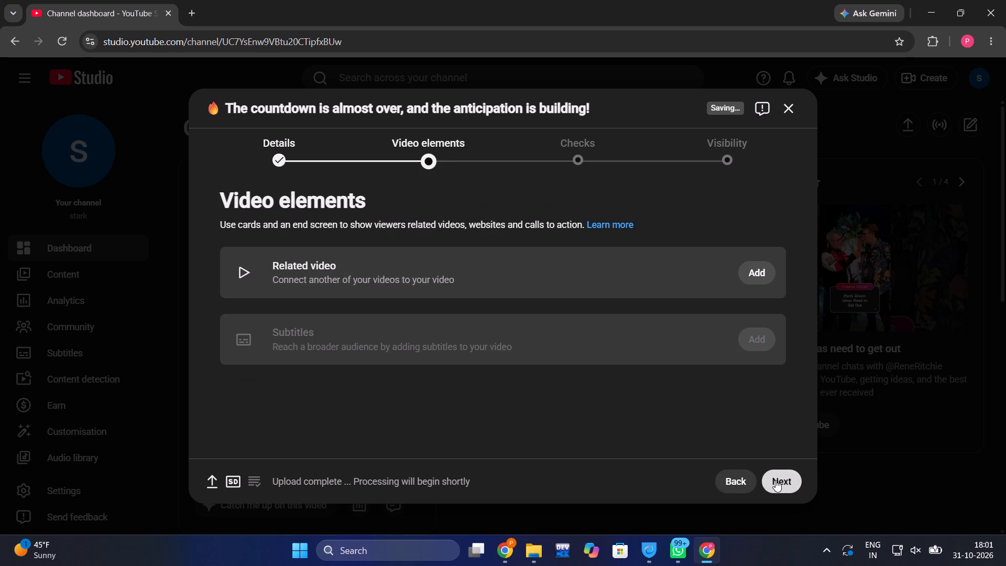
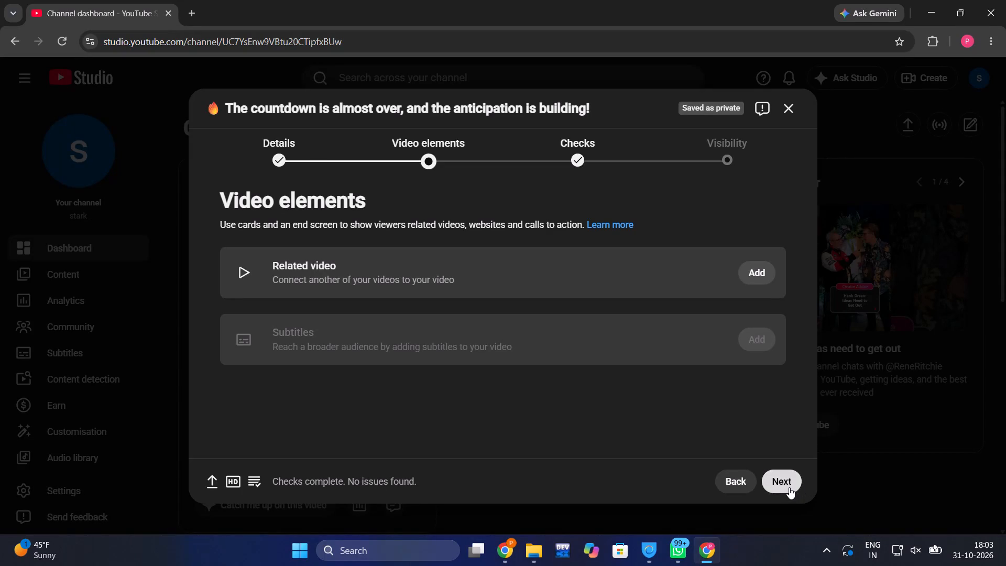
# Continue the k3 upload past the video elements stage without adding a related video.
pyautogui.click(789, 487)
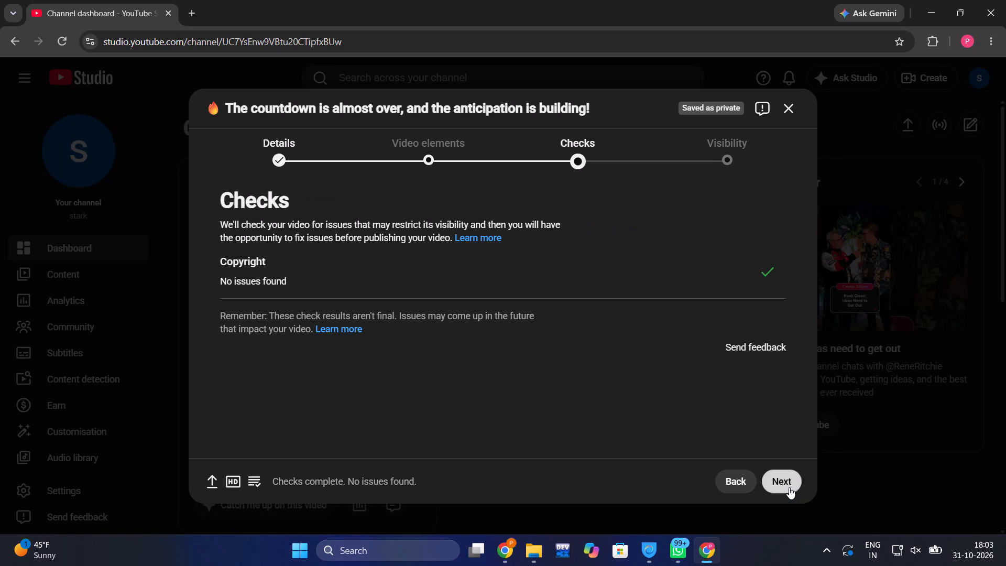
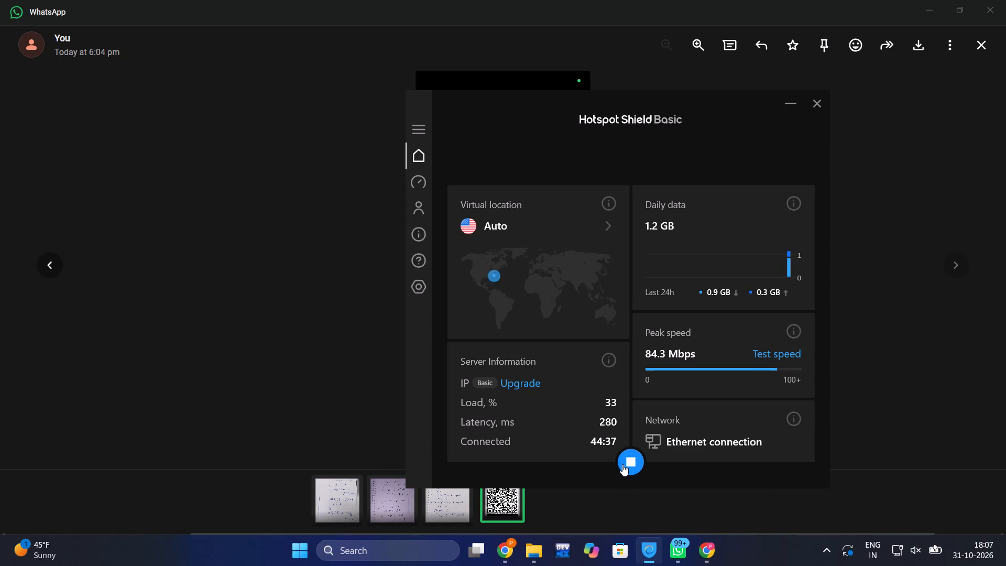
pyautogui.click(622, 464)
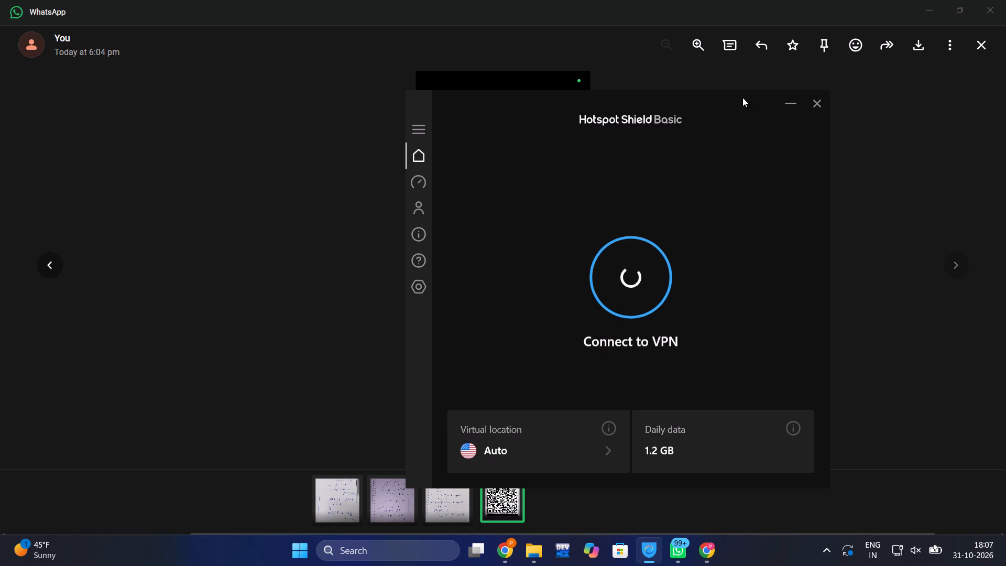
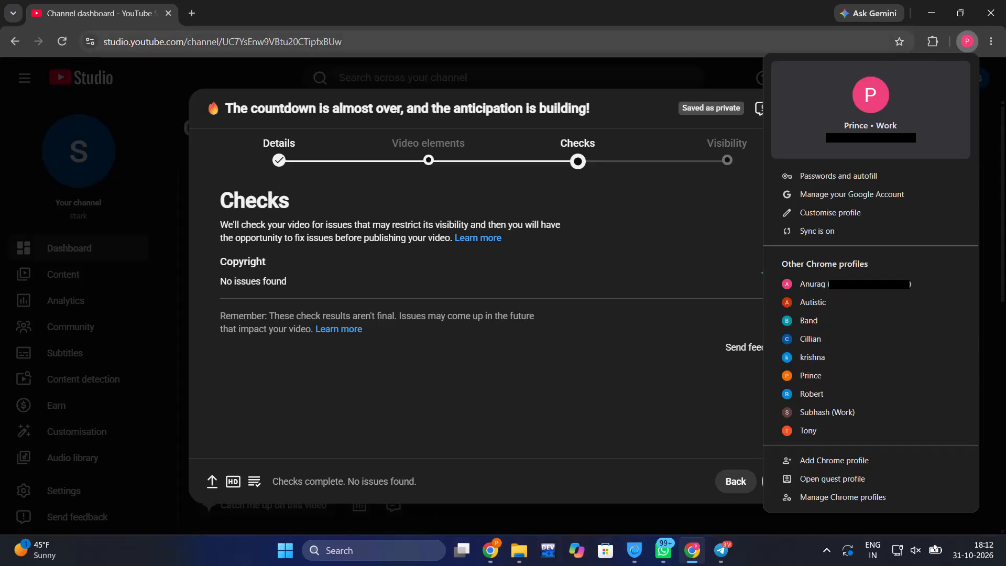
# Close the Chrome profile list and look up "email" in a new browser tab.
pyautogui.click(731, 32)
pyautogui.click(193, 9)
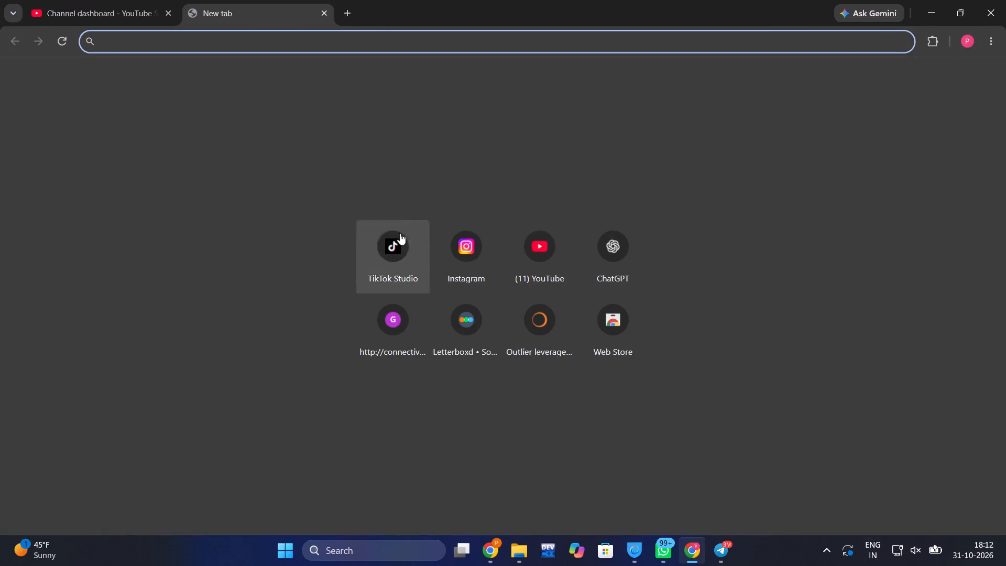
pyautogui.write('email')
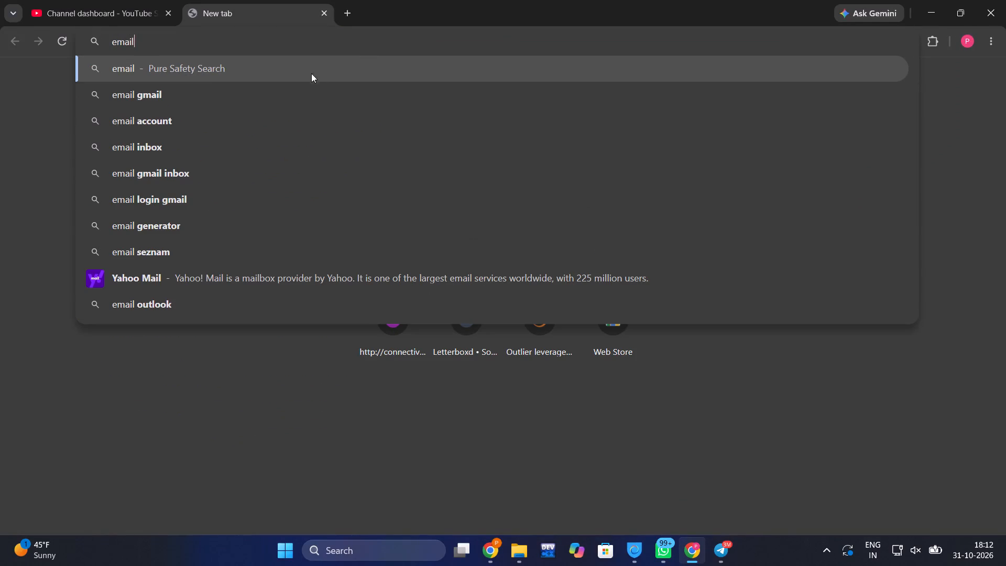
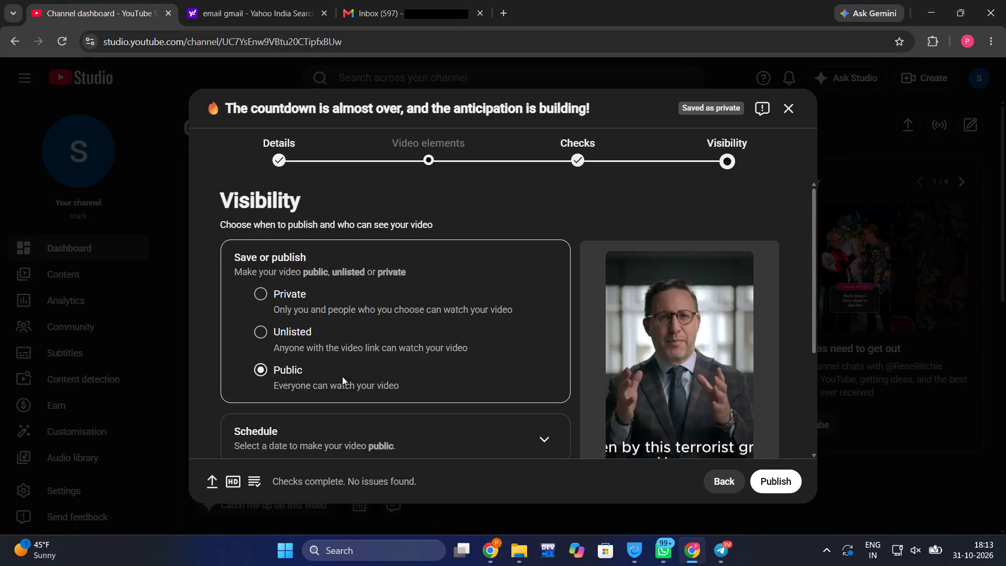
# Publish the k3 countdown video with public visibility and dismiss the sharing dialog.
pyautogui.click(773, 486)
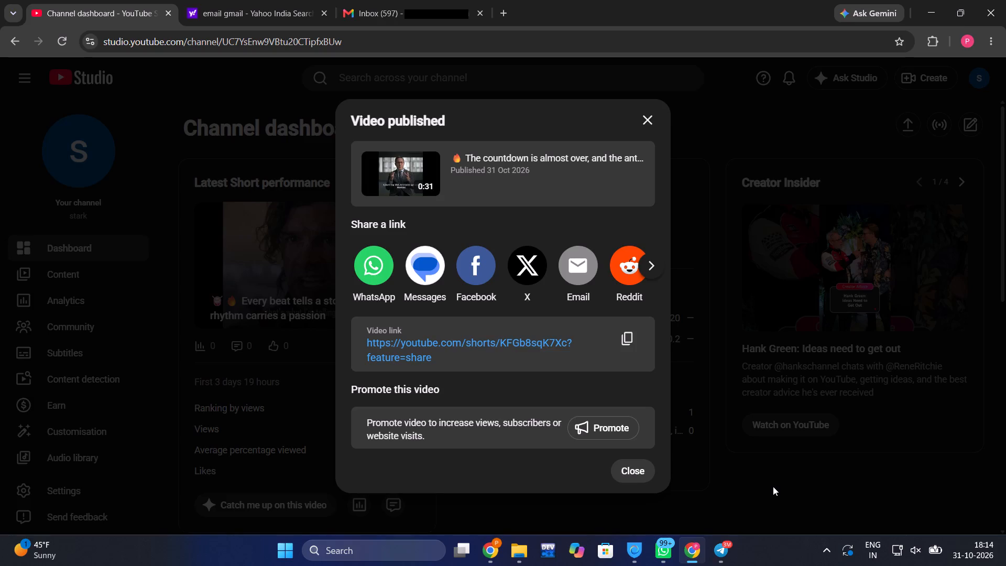
pyautogui.click(644, 471)
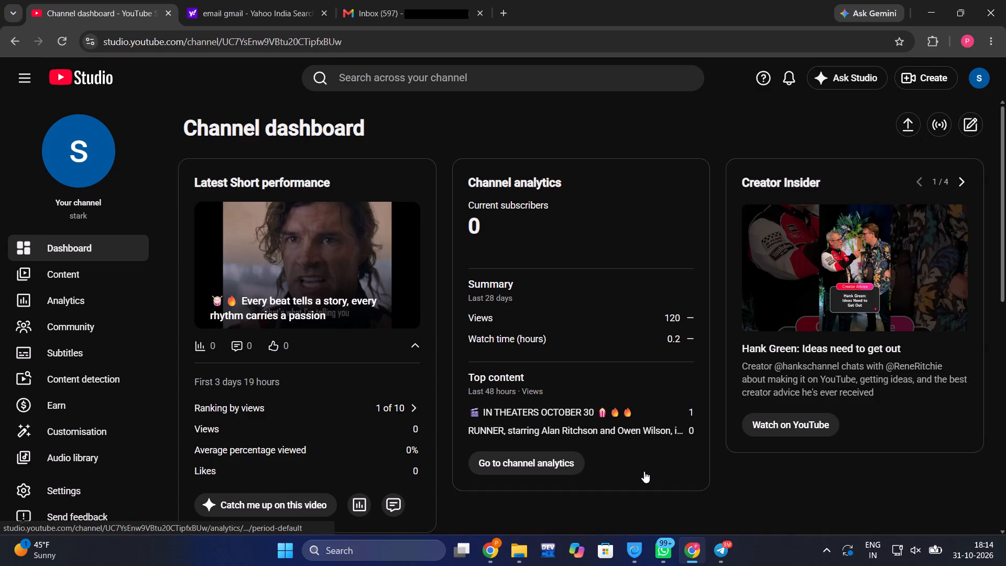
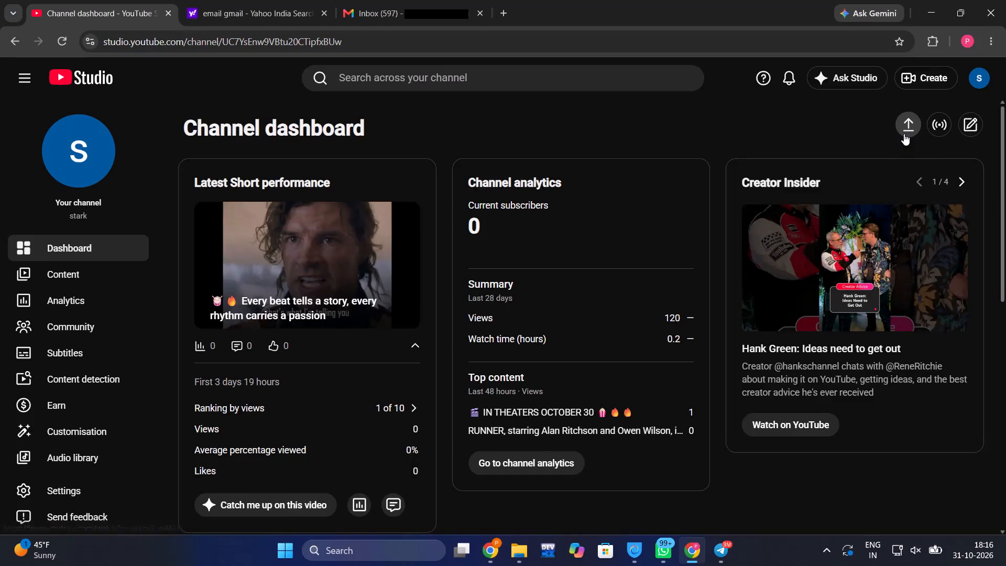
# Start another video upload and bring up the washington folder for choosing the clip file.
pyautogui.click(904, 132)
pyautogui.click(490, 363)
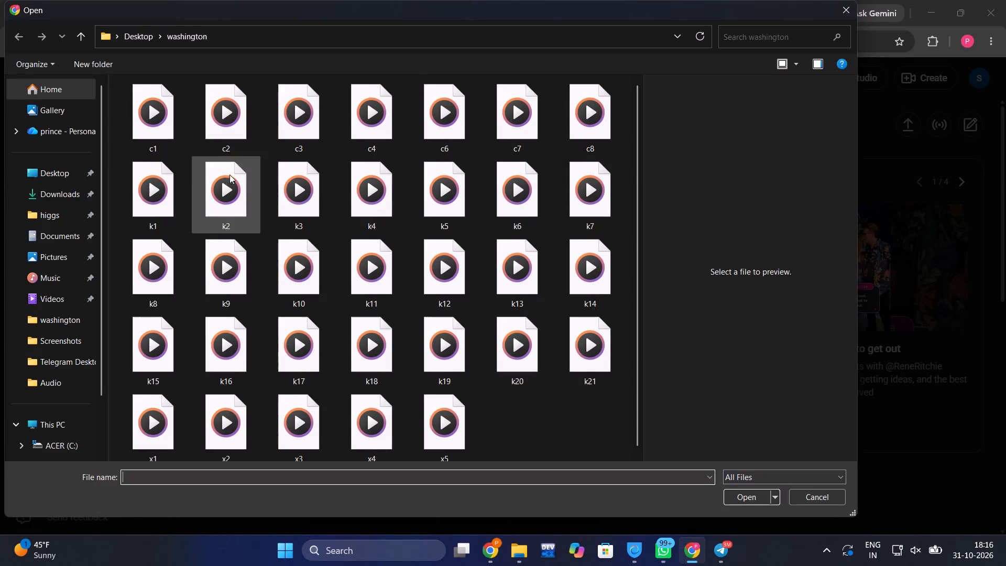
# Choose the k4 clip from the washington folder as the video file to upload.
pyautogui.doubleClick(356, 197)
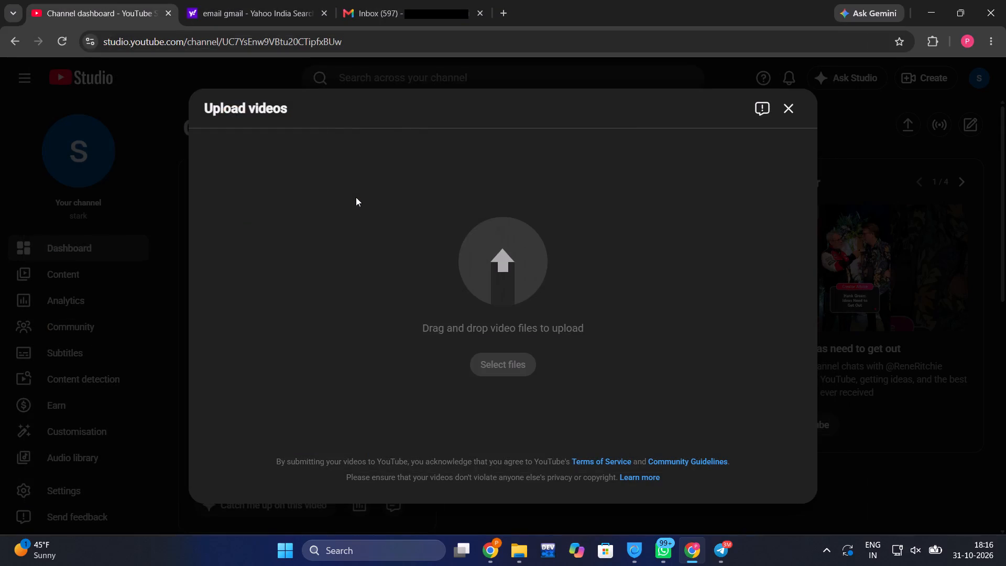
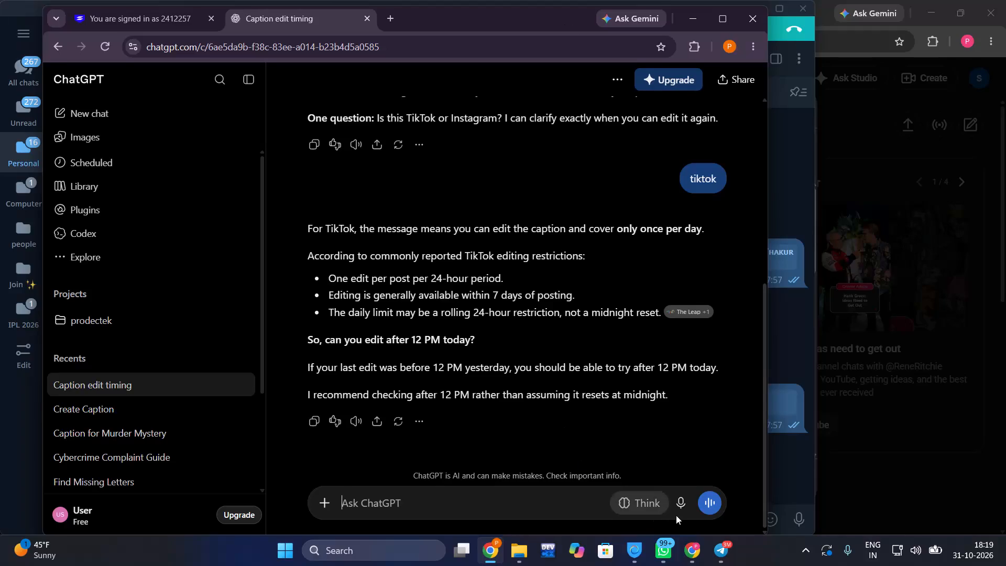
# Switch from the ChatGPT caption-editing chat to the YouTube Studio browser window.
pyautogui.click(688, 540)
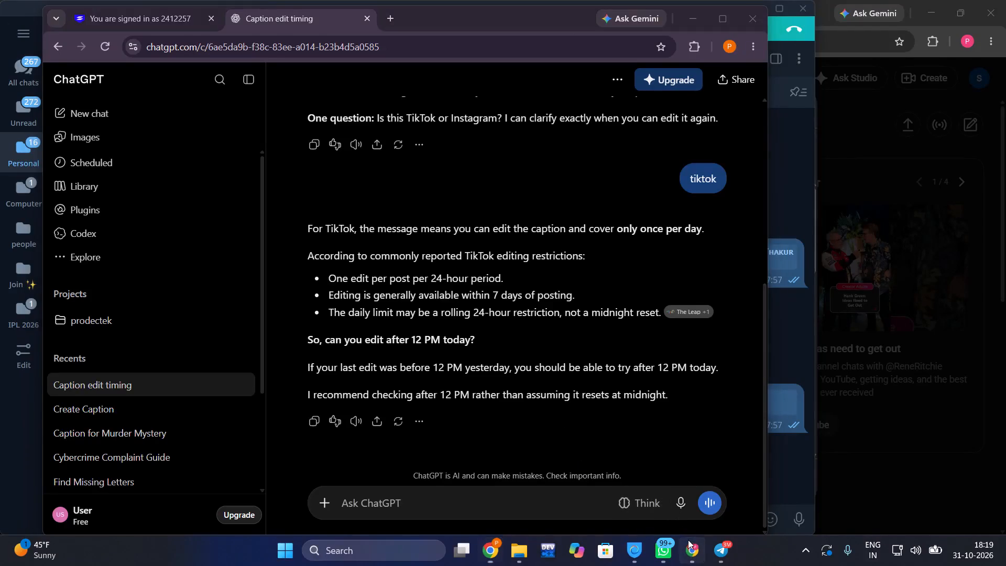
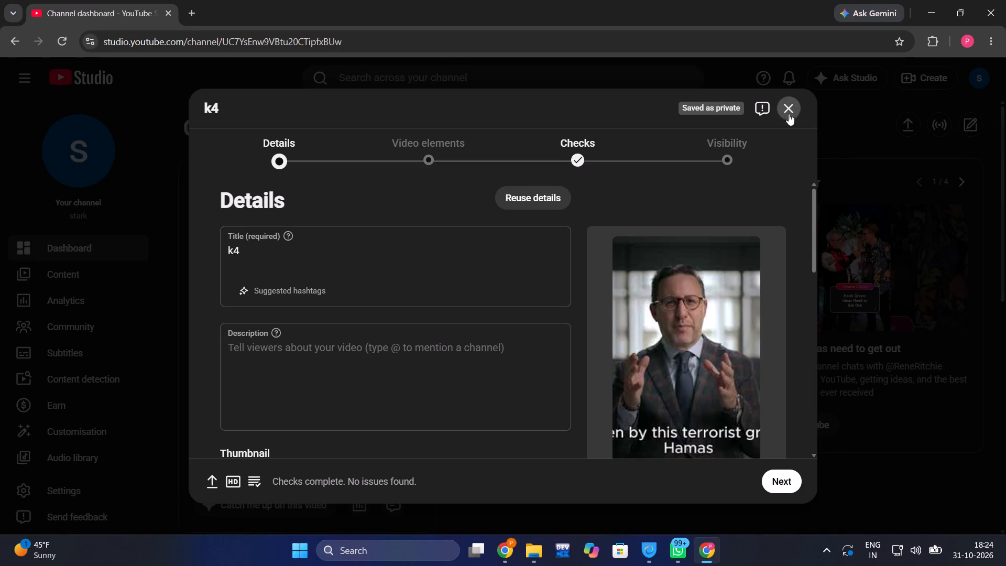
# Close the k4 video's upload details without publishing and bring up the Shorts list in the channel content.
pyautogui.click(786, 119)
pyautogui.doubleClick(106, 278)
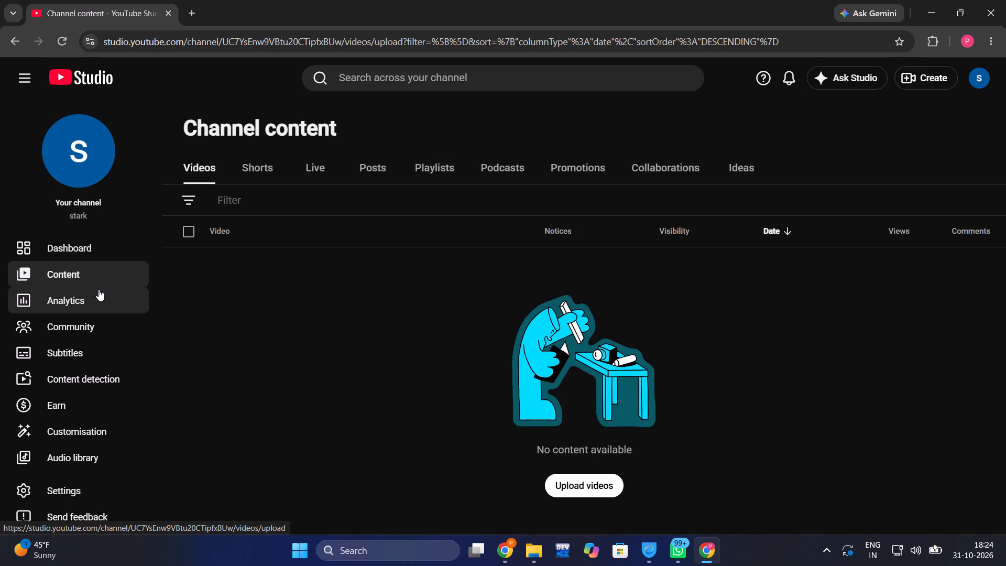
pyautogui.click(258, 173)
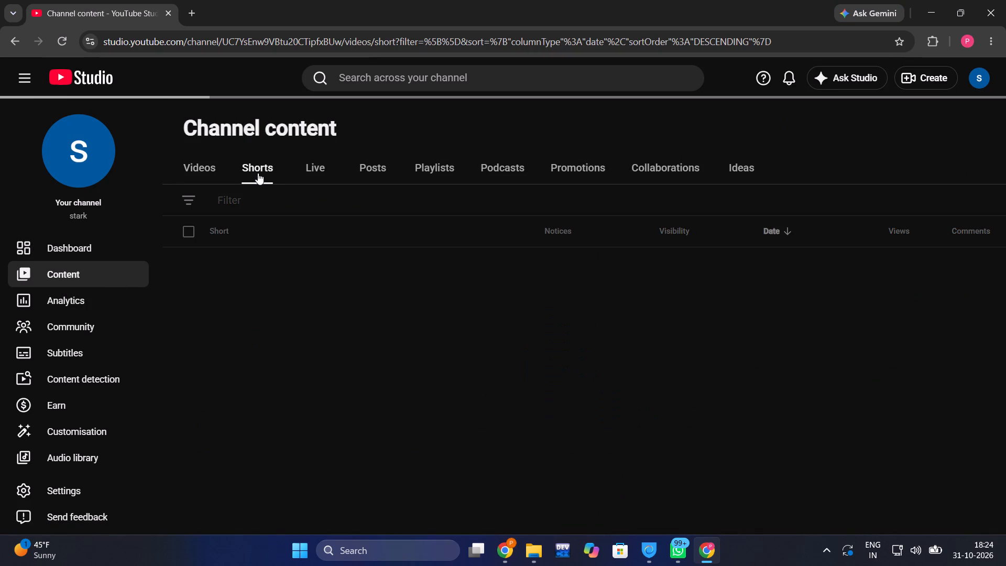
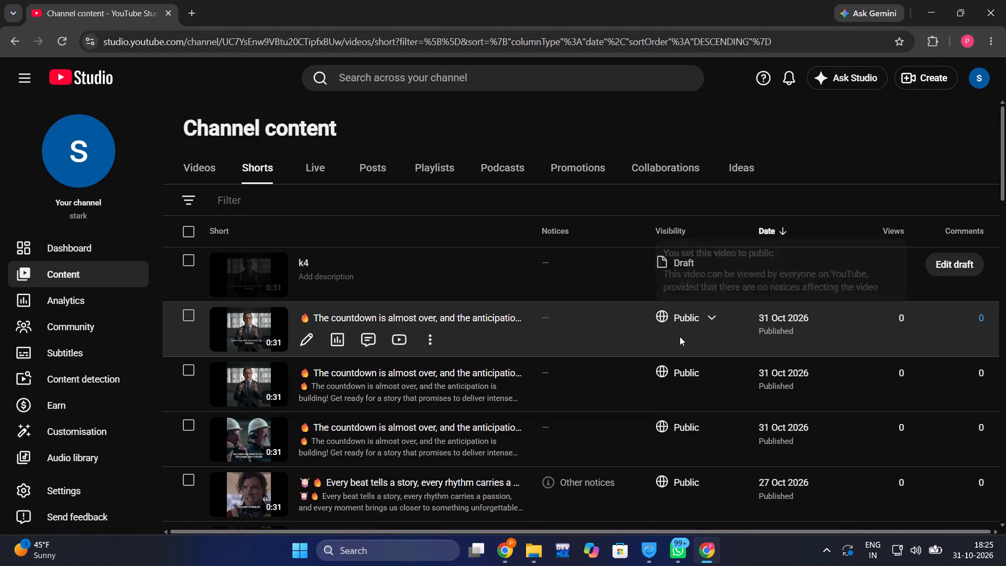
# Switch to the other Chrome window and close its ChatGPT conversation about caption edit timing.
pyautogui.click(511, 550)
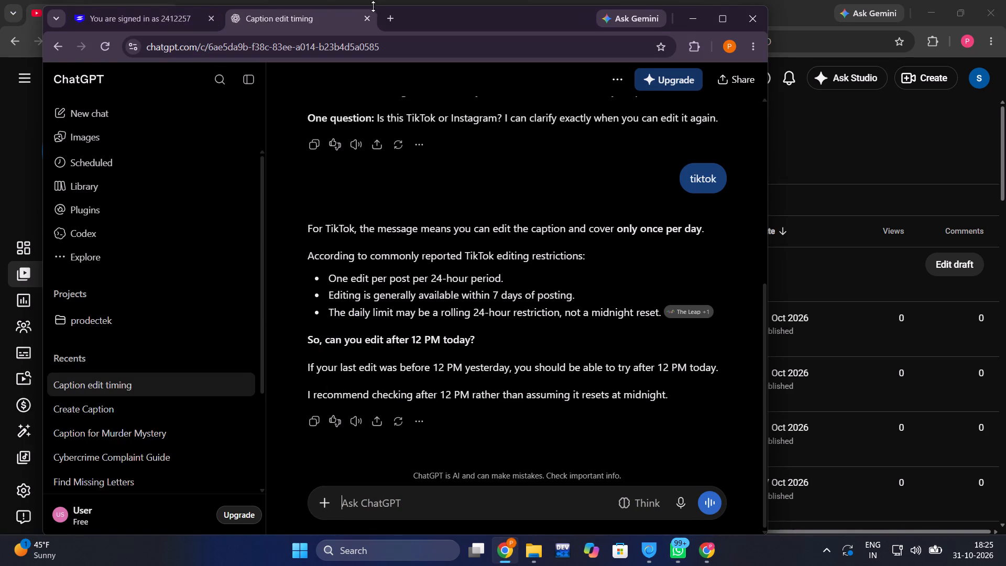
pyautogui.click(367, 19)
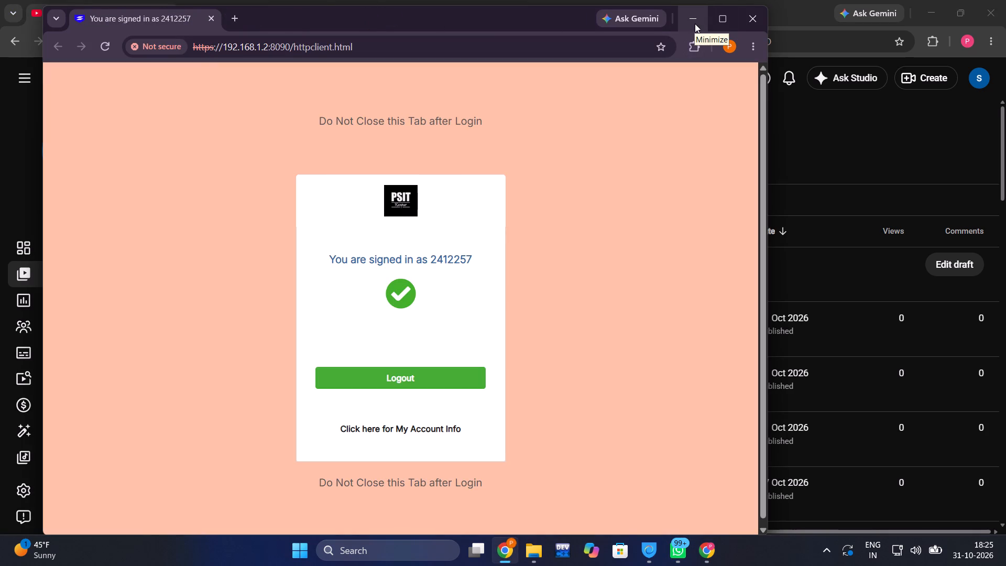
# Close the YouTube Studio window and minimise the network sign-in window to clear the desktop.
pyautogui.click(991, 0)
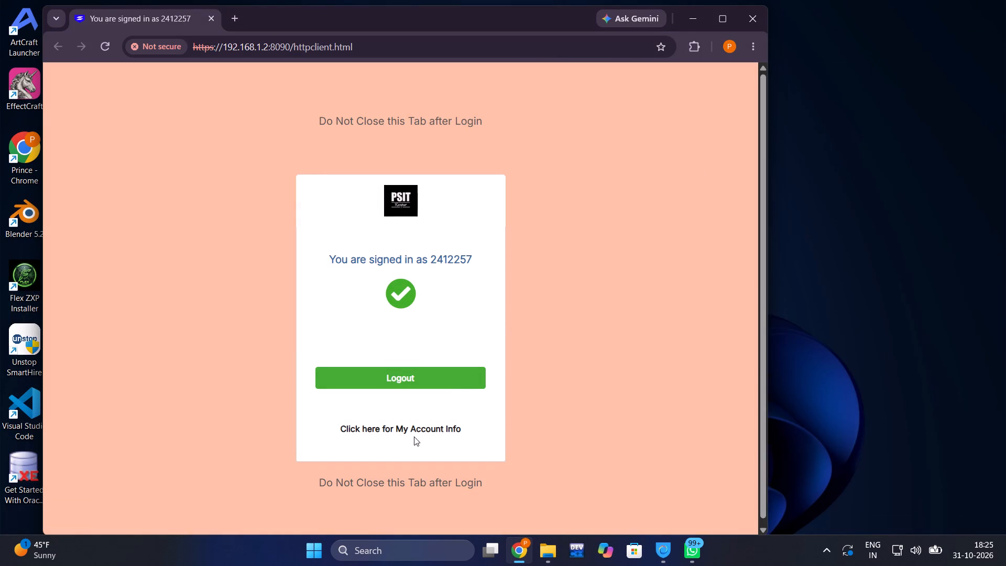
pyautogui.click(684, 15)
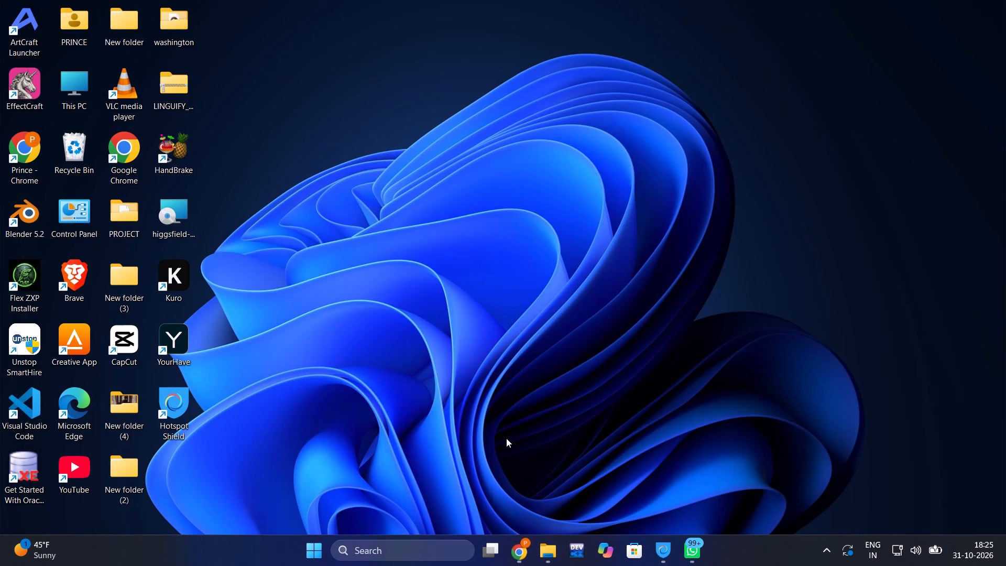
# Open the Windows search from the desktop.
pyautogui.moveTo(431, 537); pyautogui.dragTo(418, 553)
pyautogui.click(418, 553)
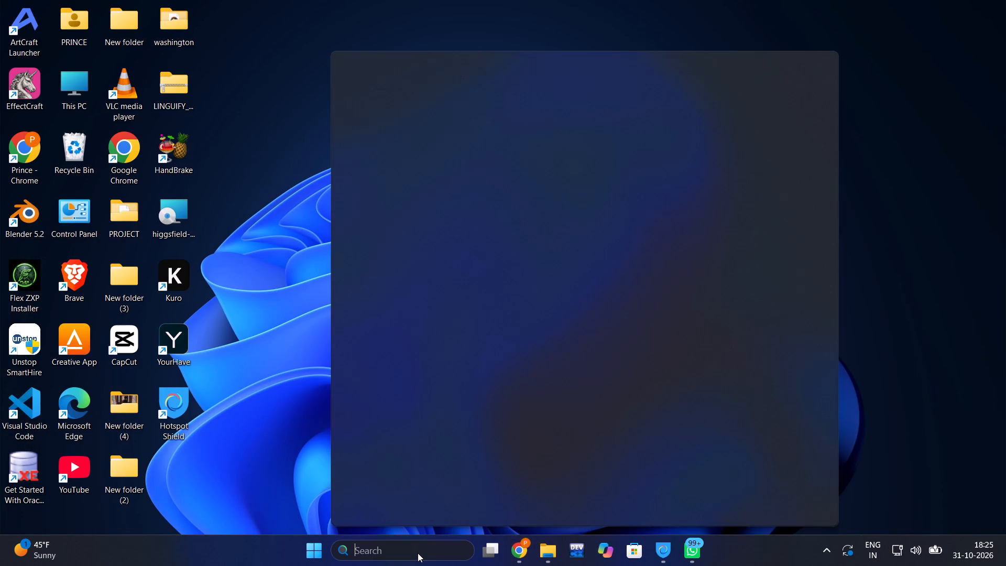
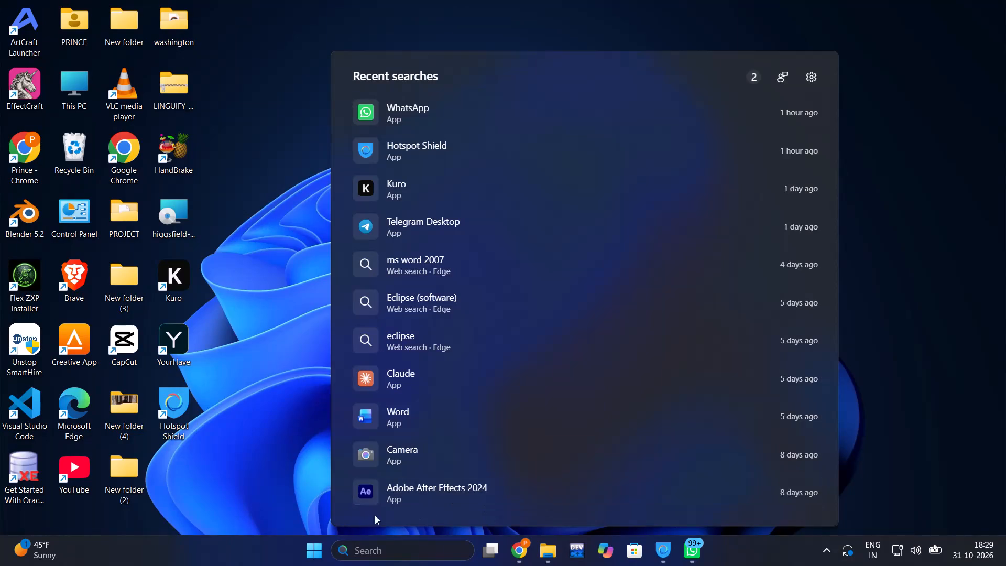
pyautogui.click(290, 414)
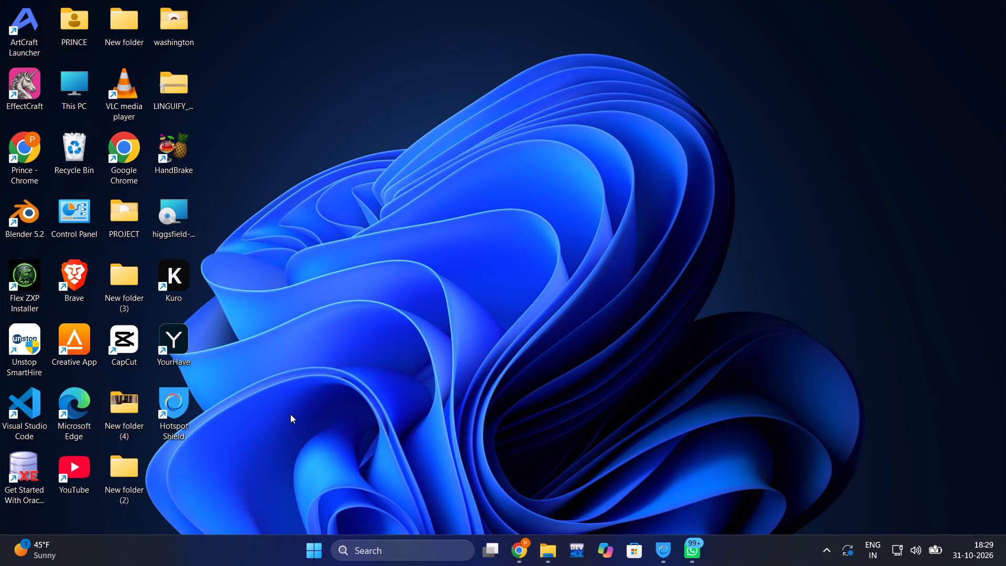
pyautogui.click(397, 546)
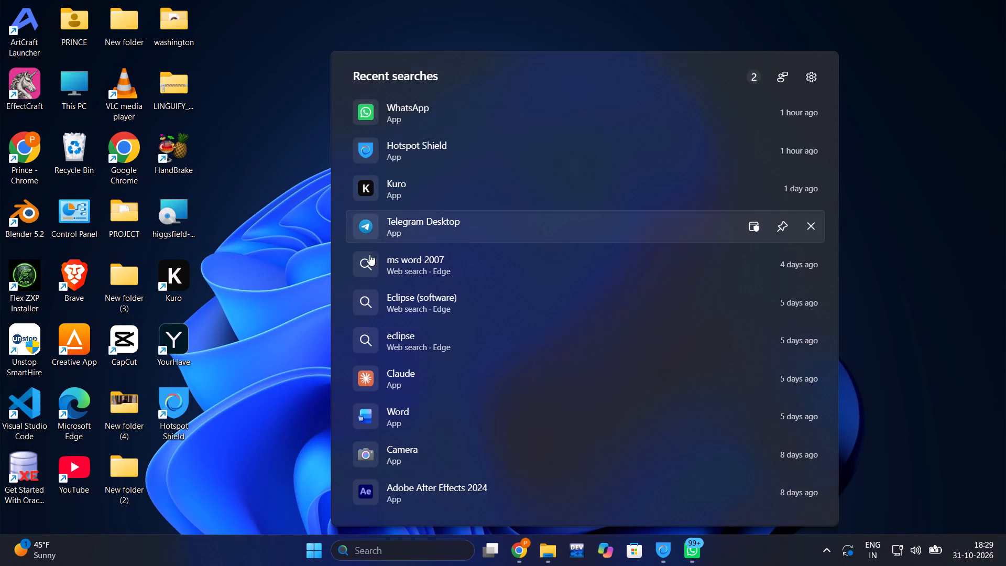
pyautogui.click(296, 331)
# Launch Google Chrome with the Work profile and open YouTube from the new tab shortcuts.
pyautogui.doubleClick(122, 156)
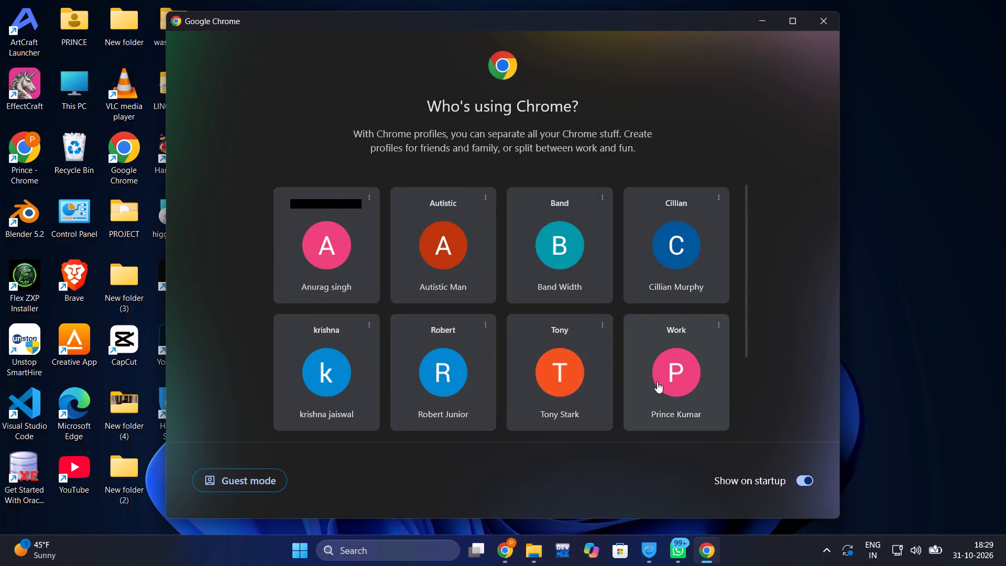
pyautogui.click(657, 382)
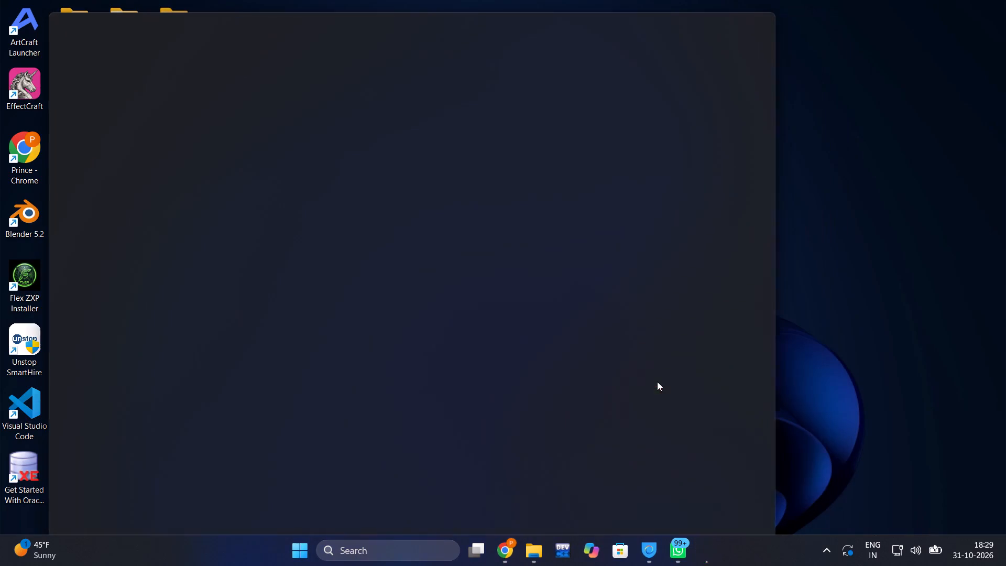
pyautogui.click(447, 268)
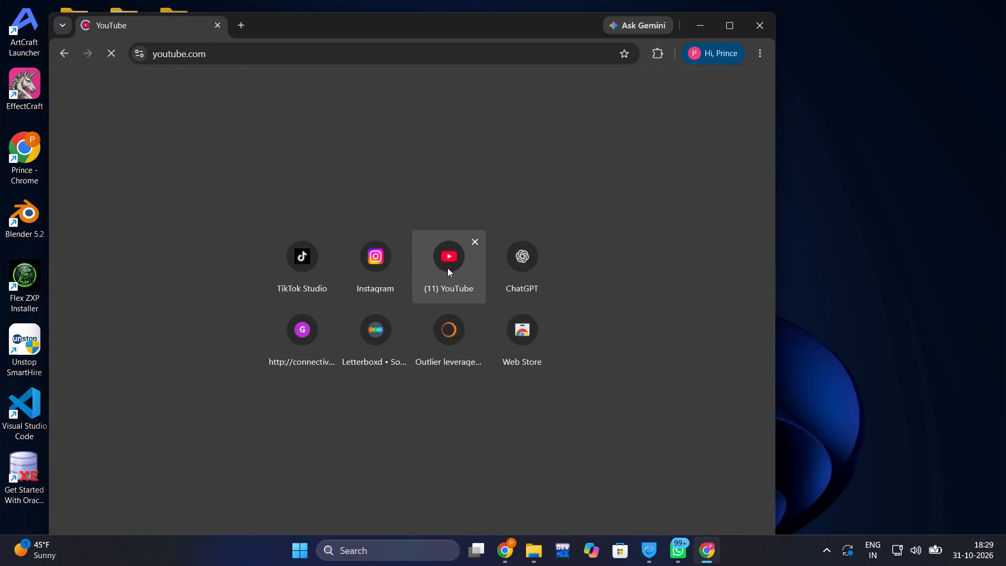
# Bring up Hotspot Shield to check the VPN connection, and minimise its window again.
pyautogui.click(650, 561)
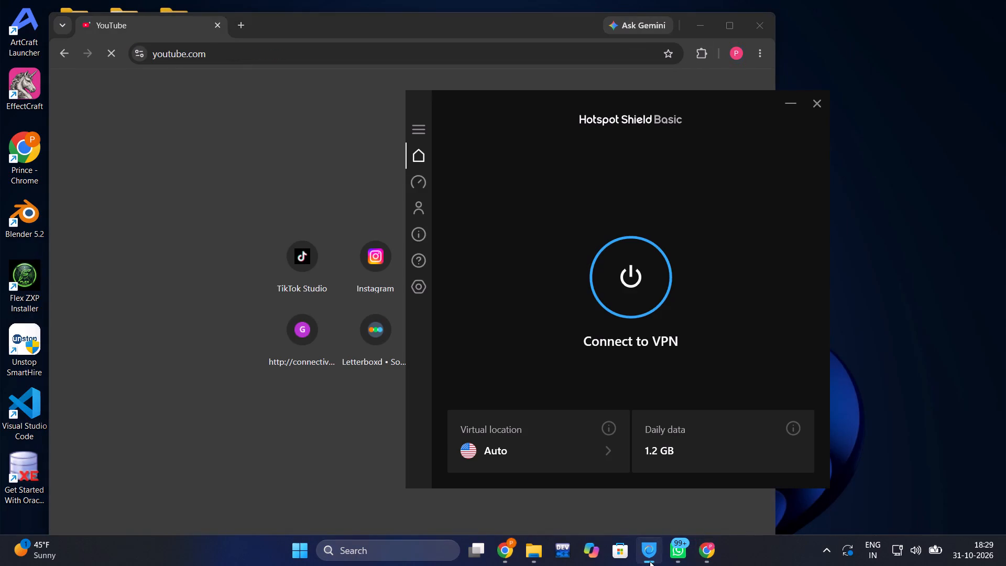
pyautogui.click(786, 102)
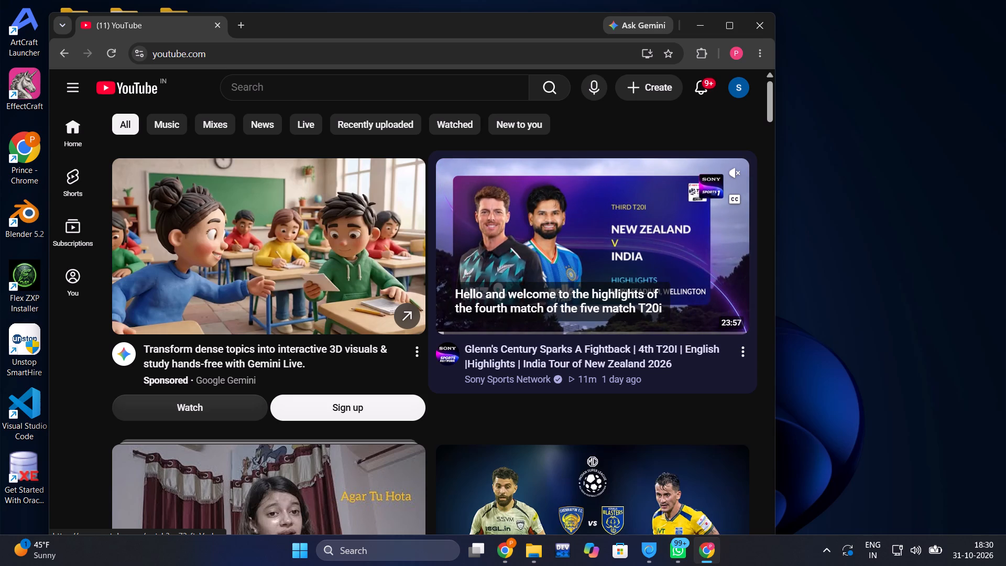
# Open YouTube Studio for the stark channel from the YouTube account options.
pyautogui.click(742, 88)
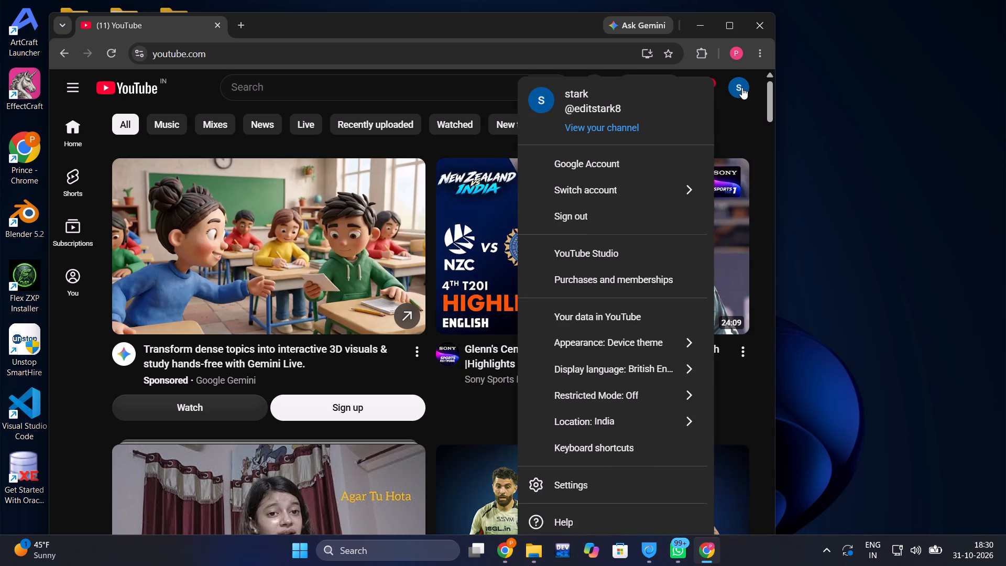
pyautogui.click(615, 249)
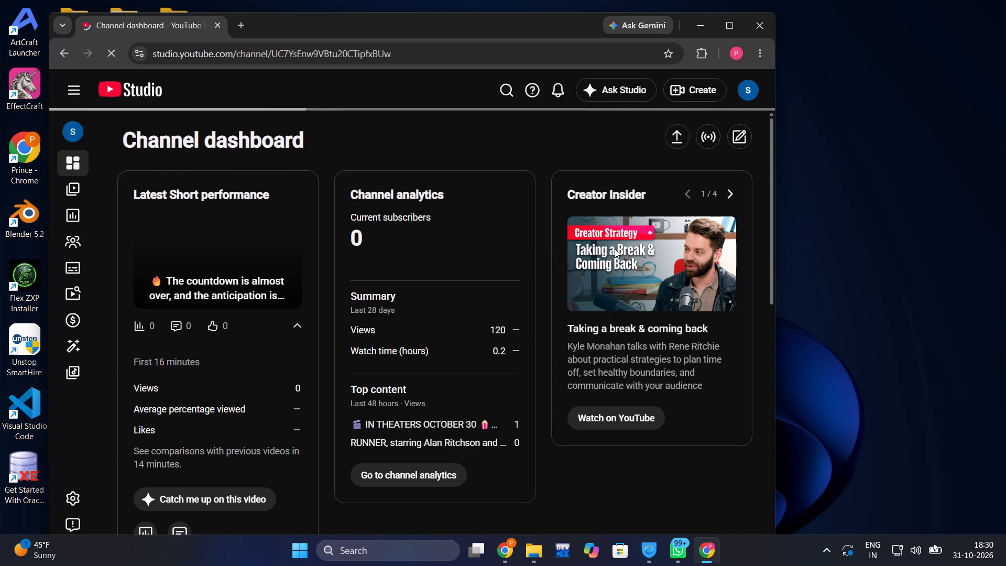
# Upload the k4 clip from the washington folder as a new video.
pyautogui.click(673, 138)
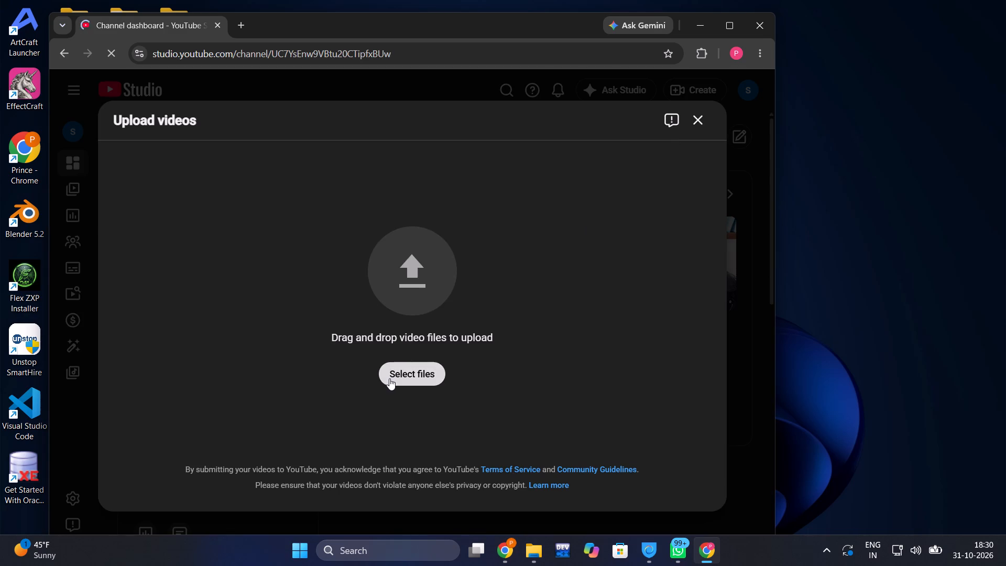
pyautogui.click(388, 378)
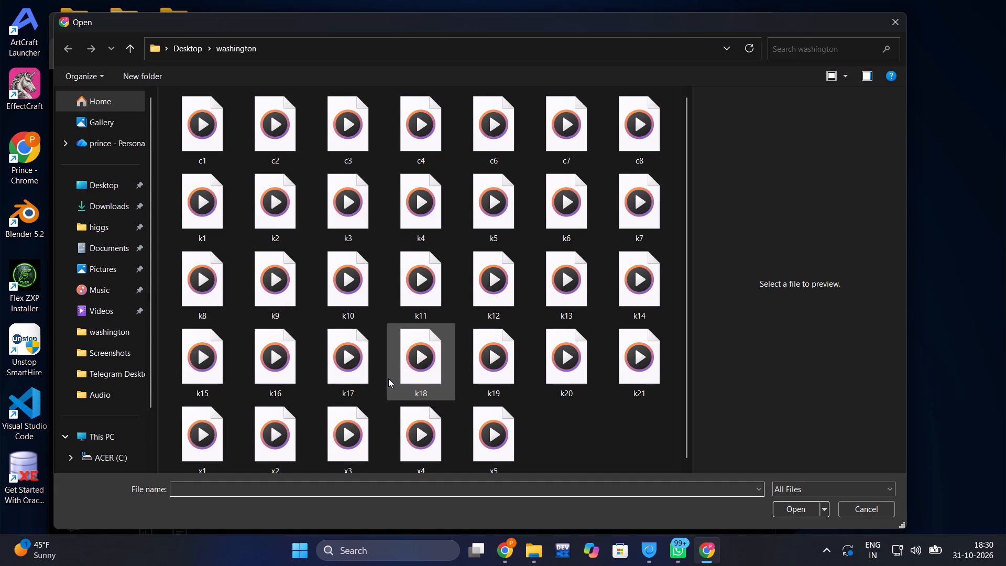
pyautogui.doubleClick(436, 222)
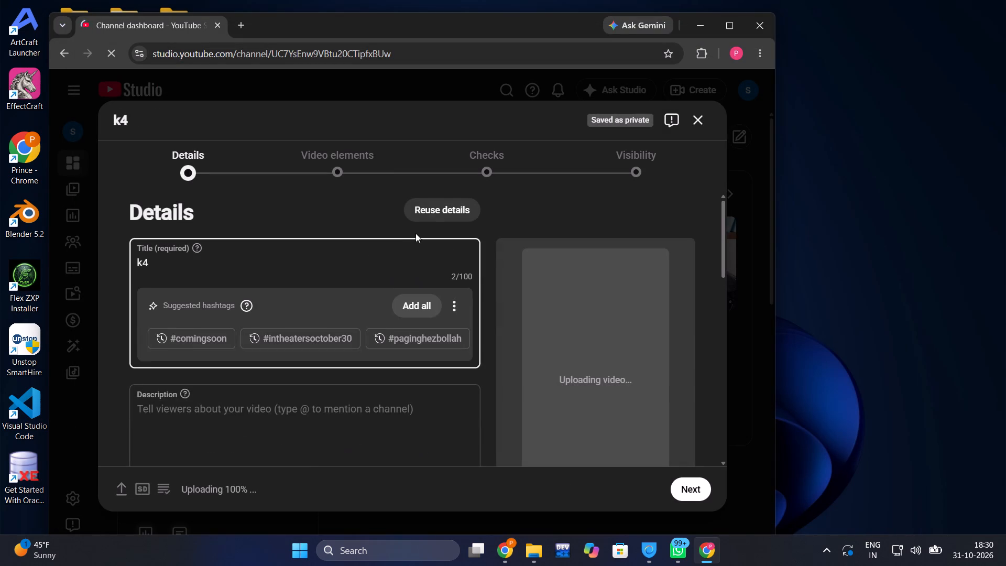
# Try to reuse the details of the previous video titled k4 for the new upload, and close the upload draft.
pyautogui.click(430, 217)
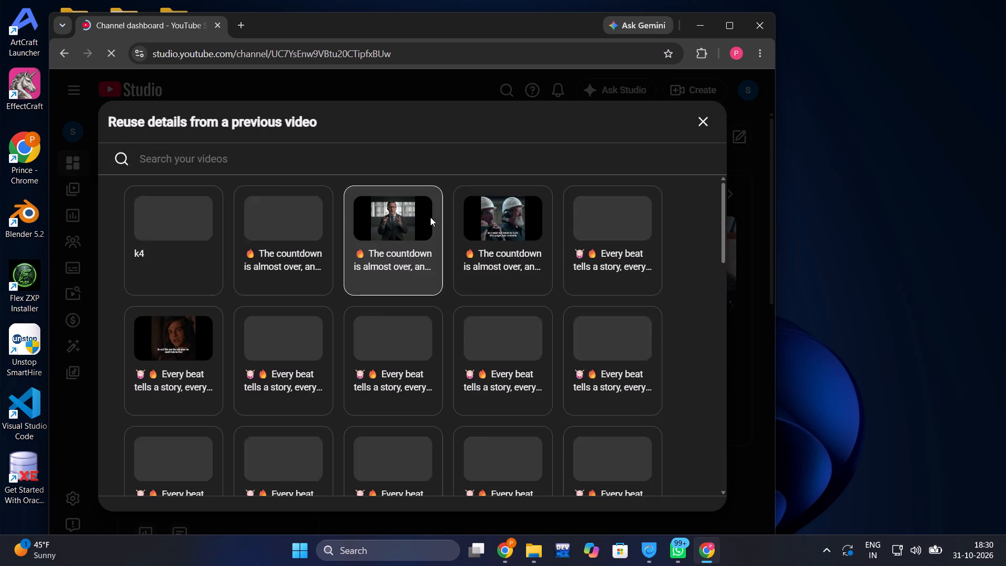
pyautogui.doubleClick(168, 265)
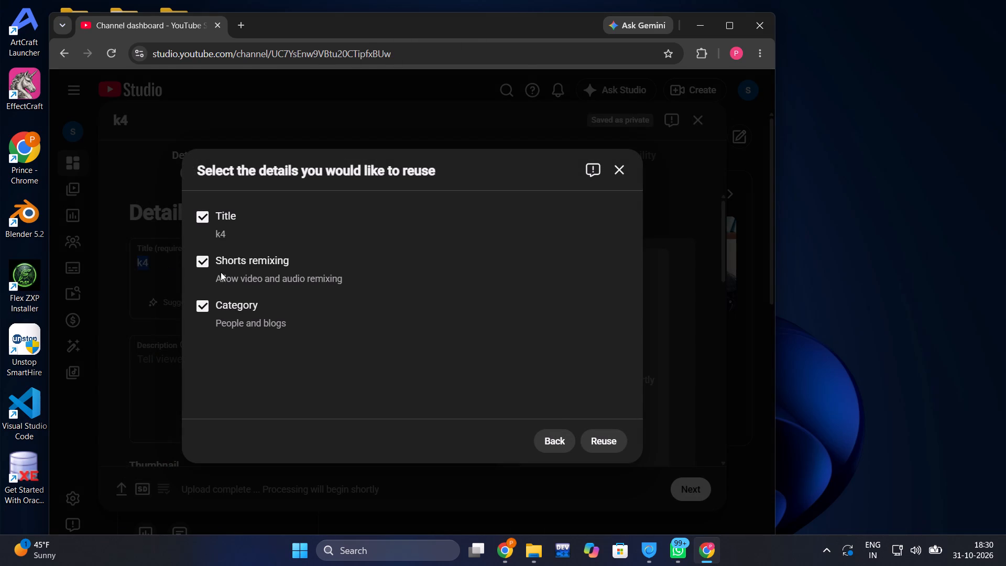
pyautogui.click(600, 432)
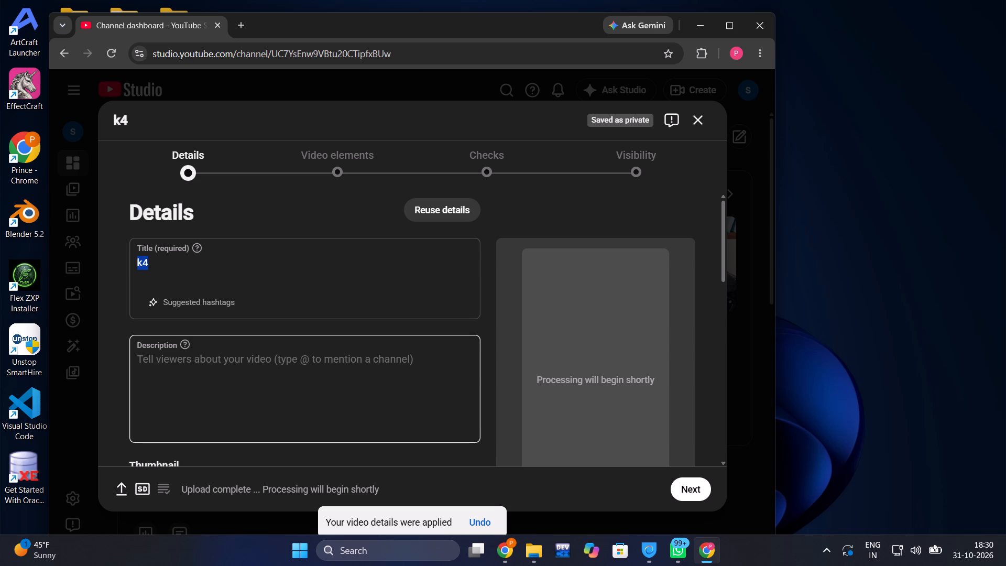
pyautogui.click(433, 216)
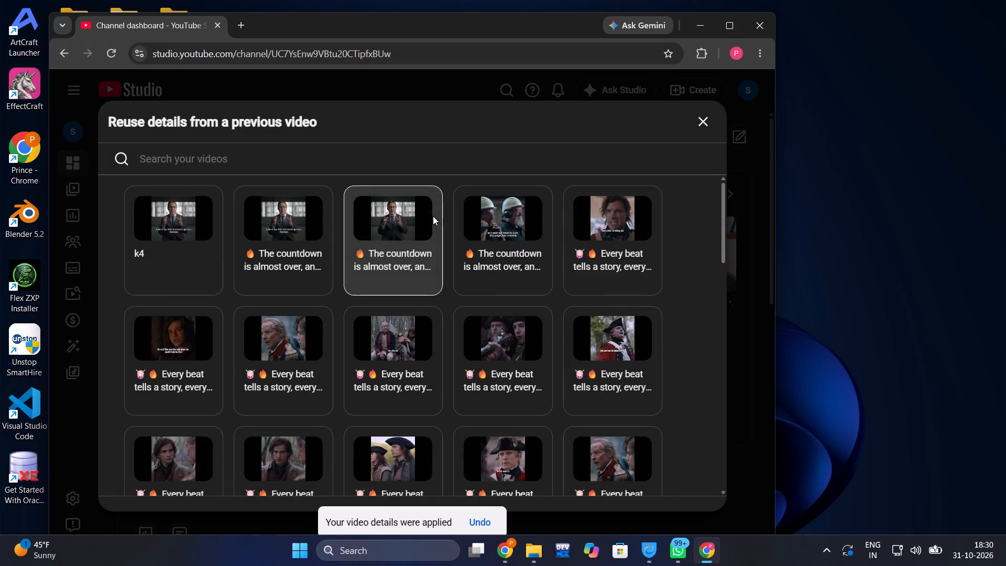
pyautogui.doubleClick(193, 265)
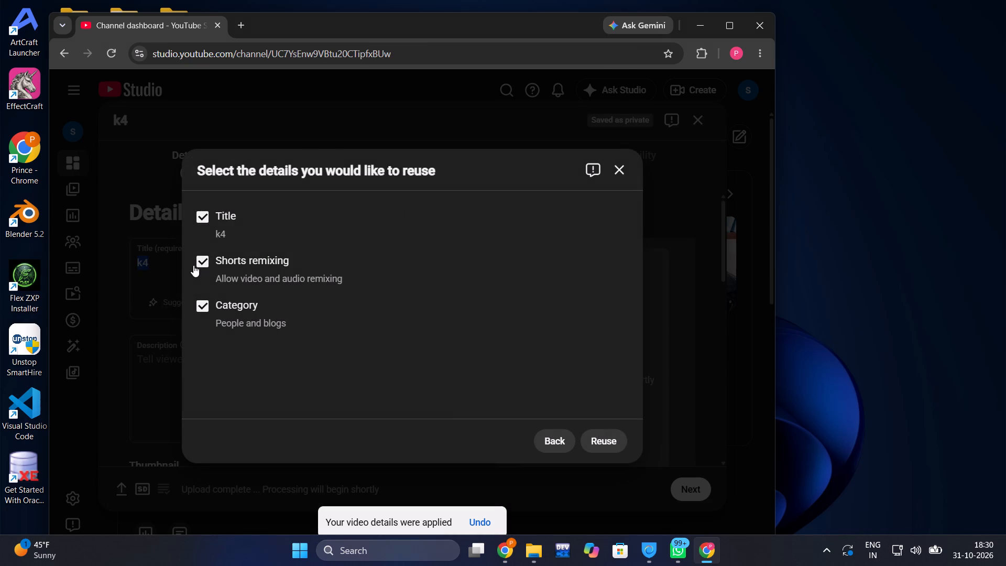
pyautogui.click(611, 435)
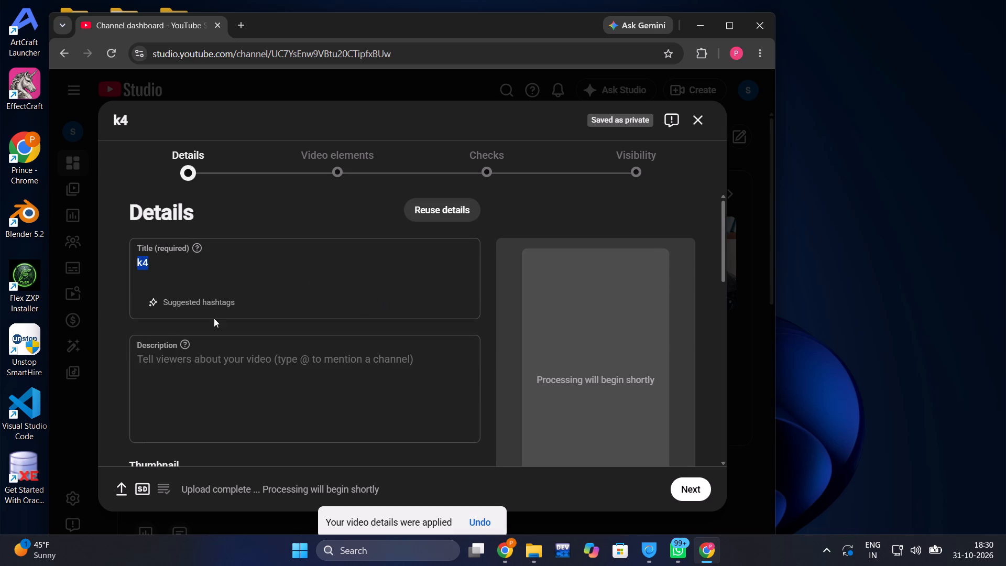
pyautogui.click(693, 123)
# Permanently delete the older k4 draft from the channel's Shorts list.
pyautogui.click(68, 191)
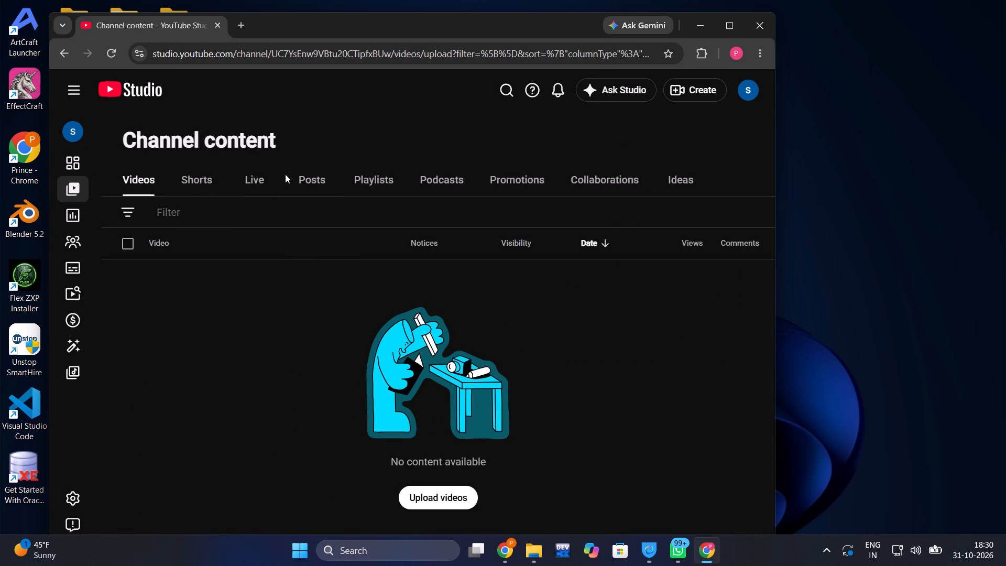
pyautogui.click(208, 182)
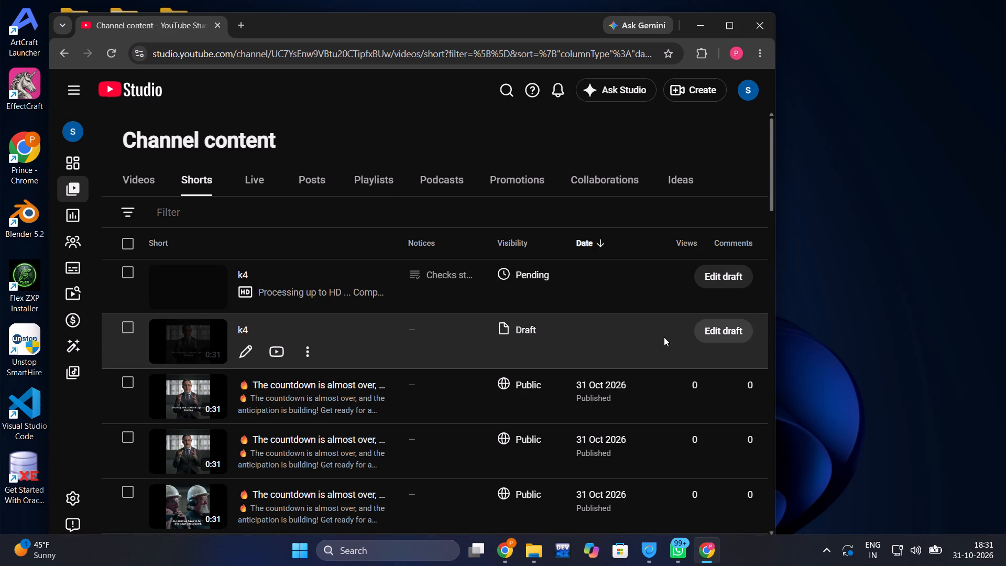
pyautogui.click(309, 345)
pyautogui.click(230, 461)
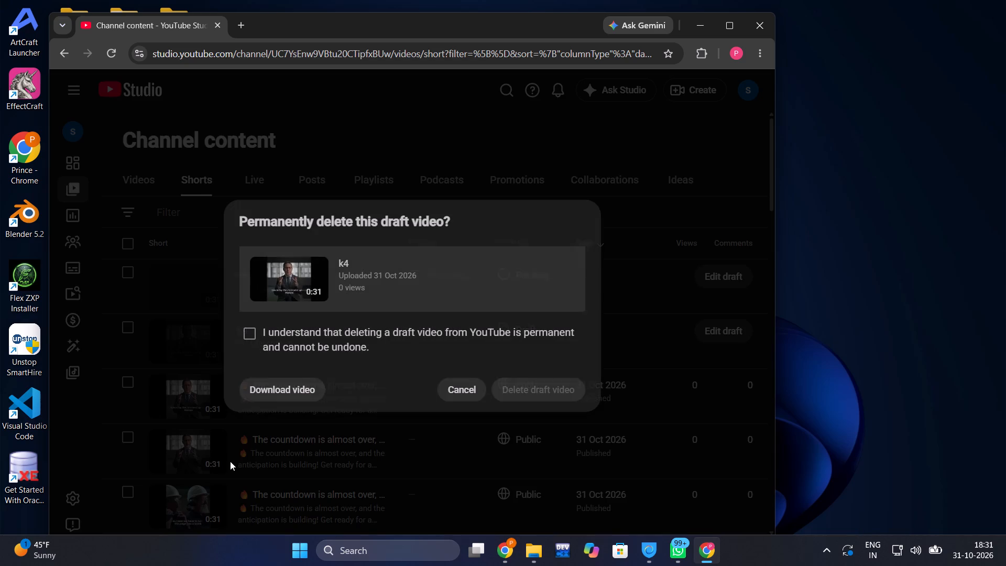
pyautogui.click(258, 339)
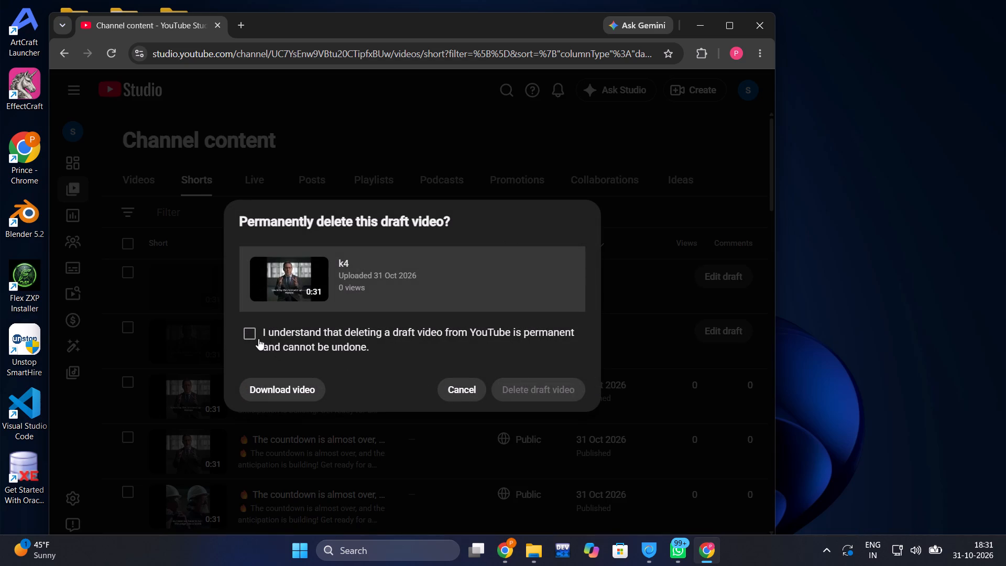
pyautogui.click(533, 397)
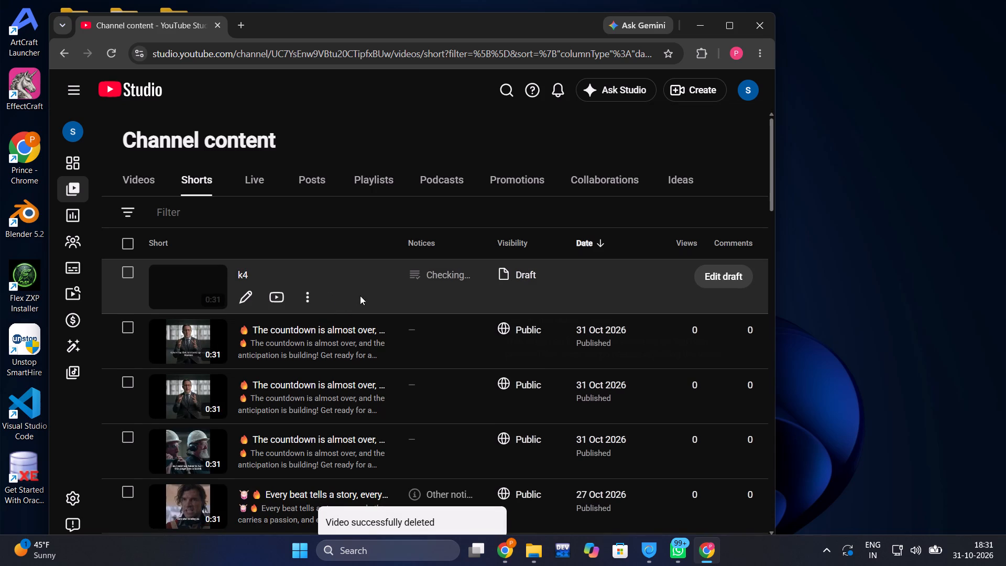
# Open the remaining k4 draft and reuse the title, description, Shorts remixing and category from the latest countdown Short.
pyautogui.click(304, 293)
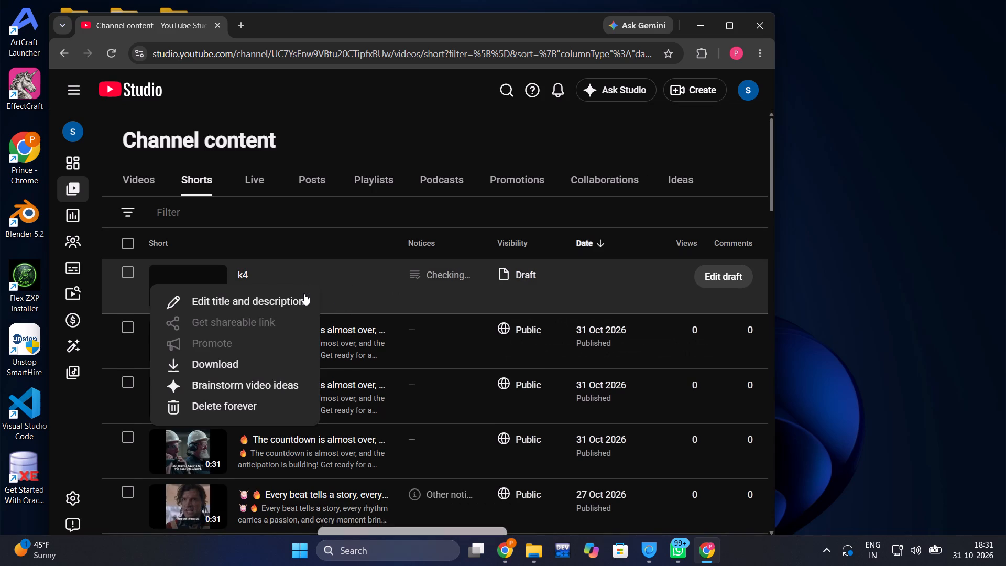
pyautogui.click(724, 280)
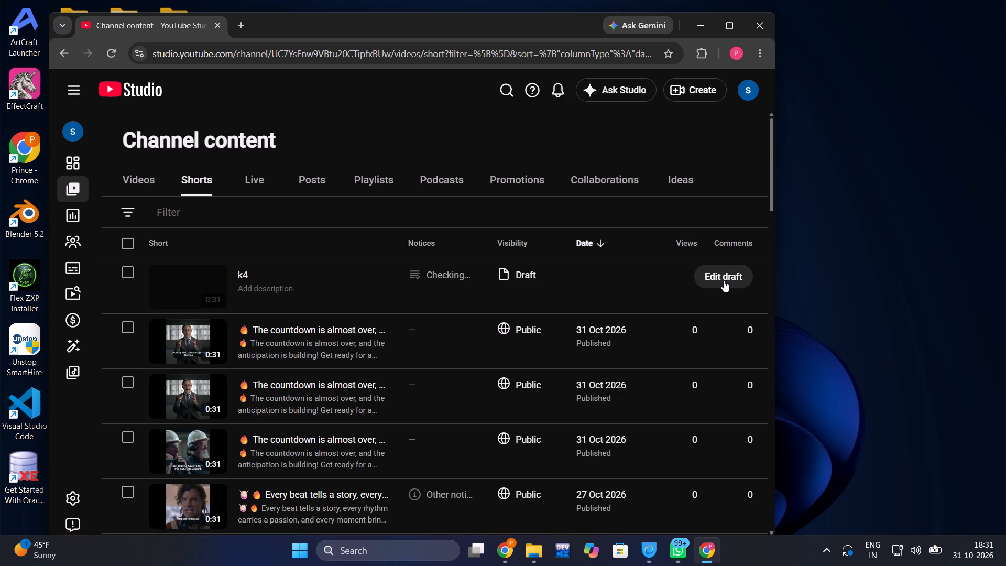
pyautogui.click(715, 277)
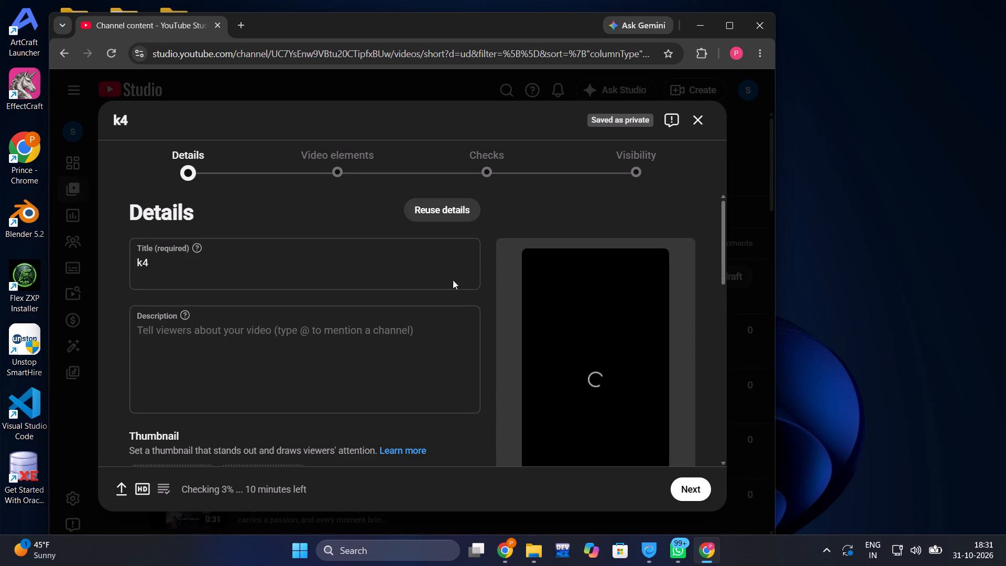
pyautogui.click(432, 214)
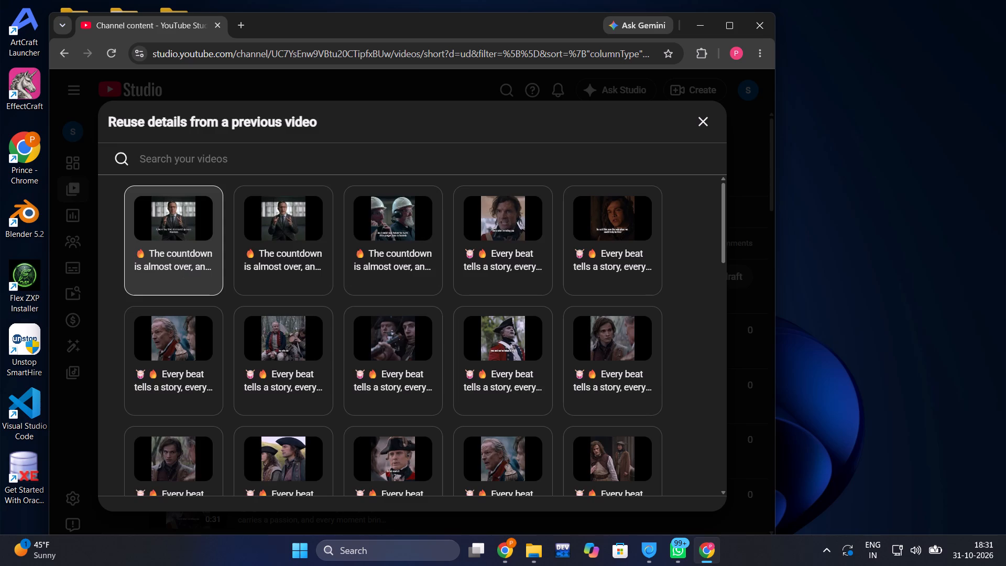
pyautogui.doubleClick(180, 271)
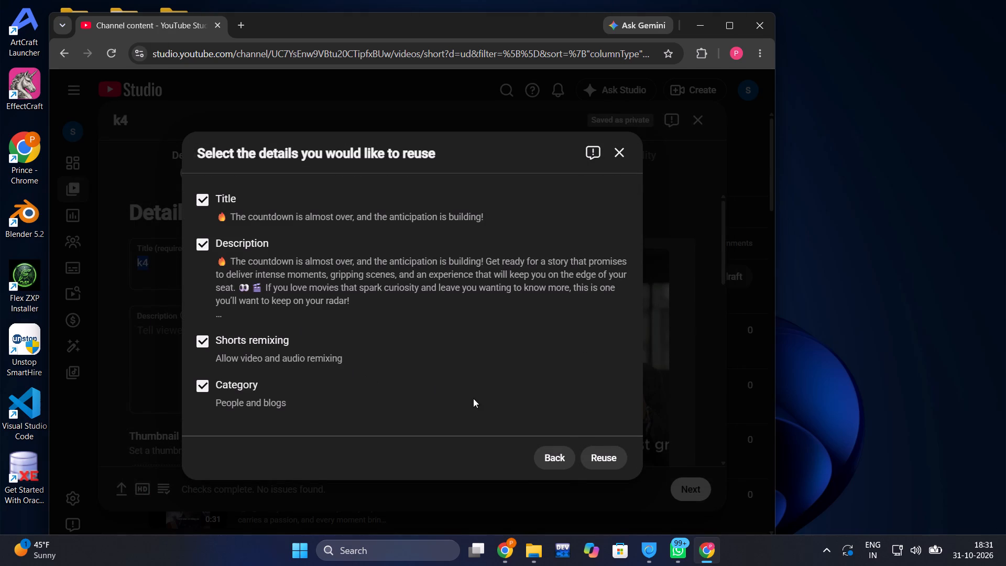
pyautogui.click(591, 451)
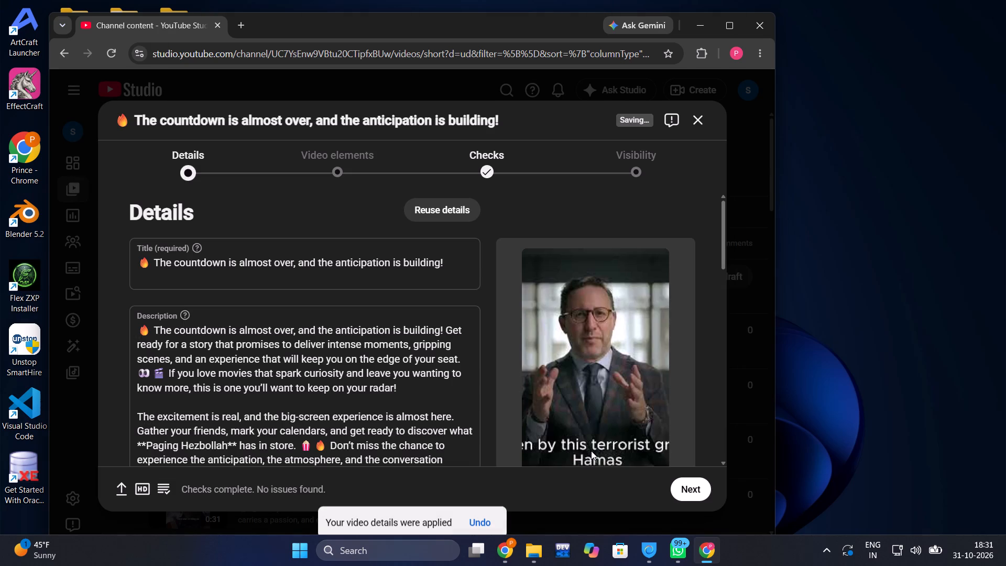
# Set the k4 Short's audience to "No, it's not Made for Kids".
pyautogui.scroll(-10, 337, 369)
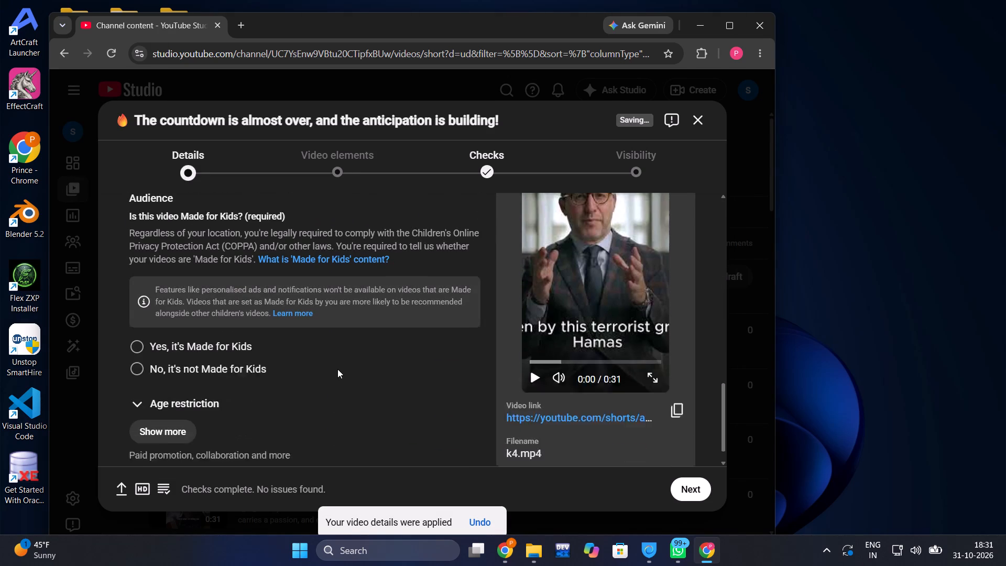
pyautogui.click(698, 480)
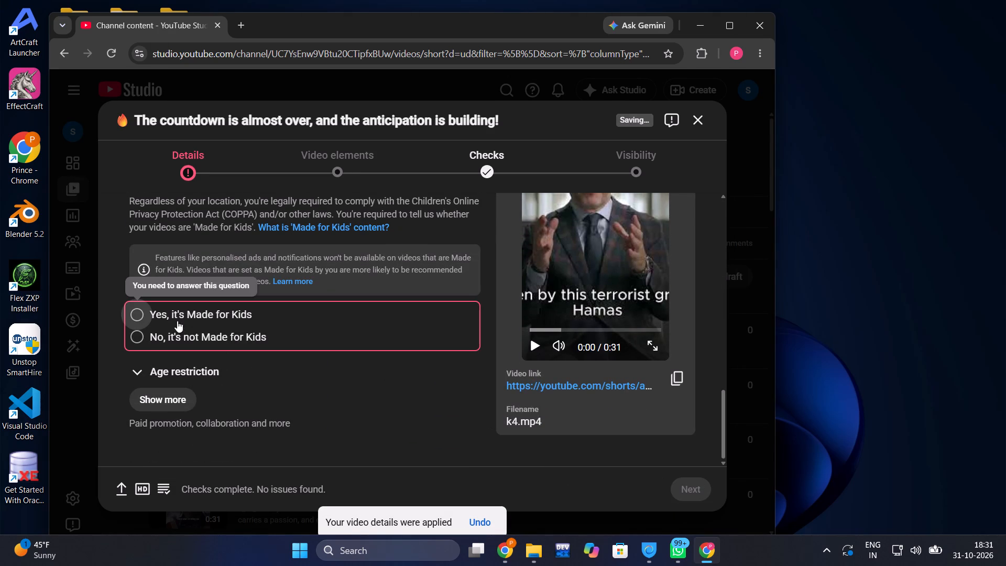
pyautogui.click(145, 334)
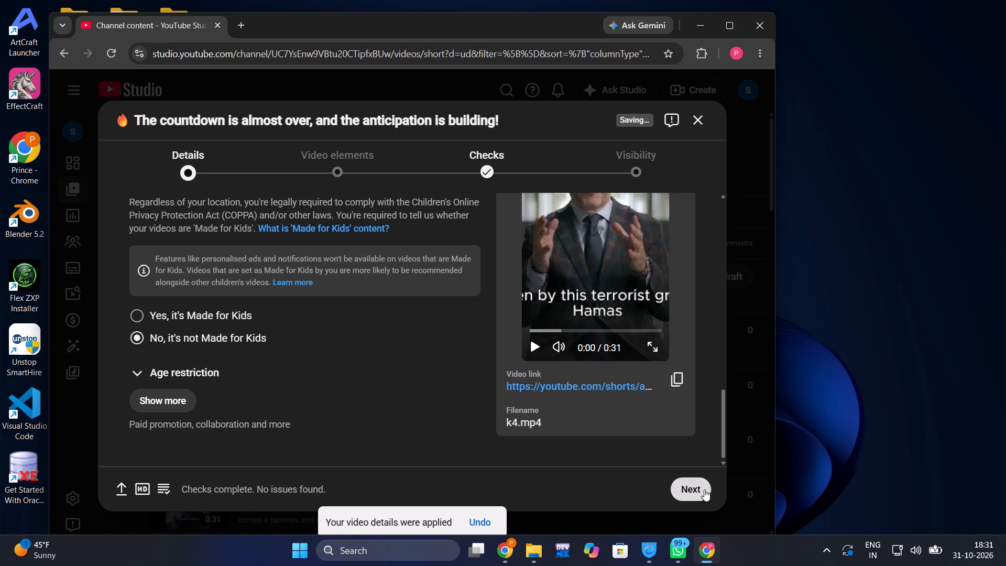
# Advance to the visibility settings, publish the k4 Short as Public, and refresh the Shorts list.
pyautogui.click(704, 489)
pyautogui.click(704, 489)
pyautogui.click(704, 489)
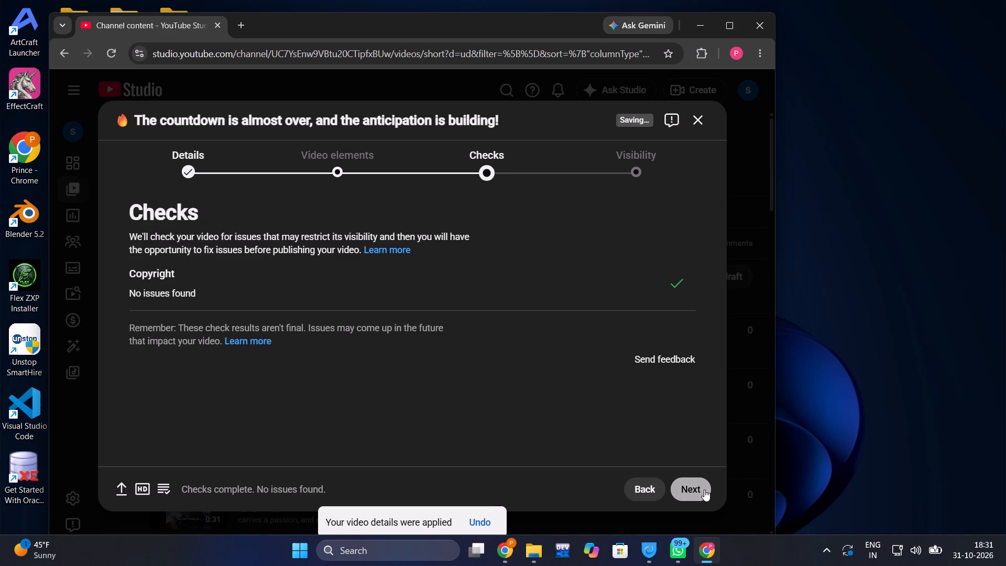
pyautogui.click(172, 379)
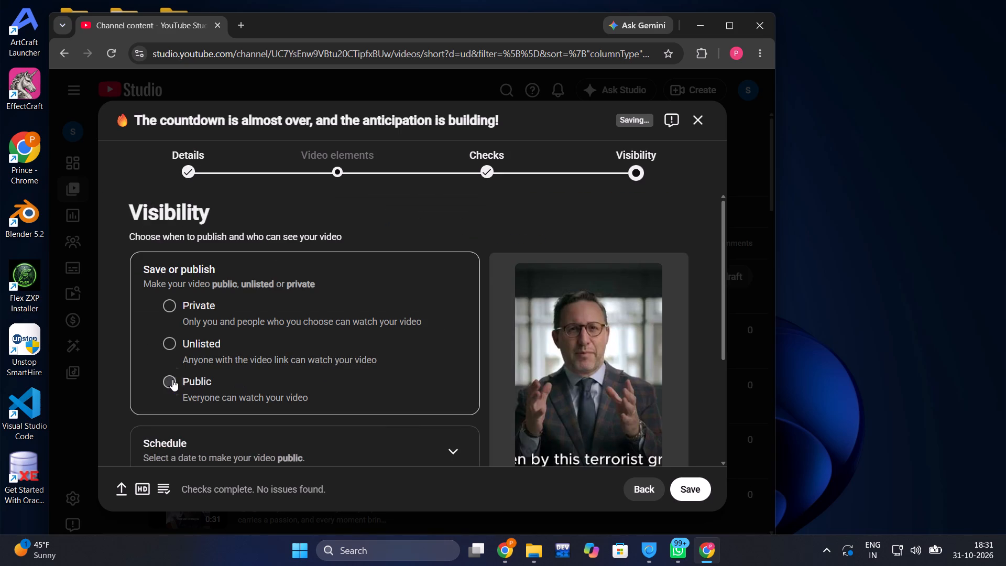
pyautogui.scroll(-6, 172, 379)
pyautogui.click(692, 493)
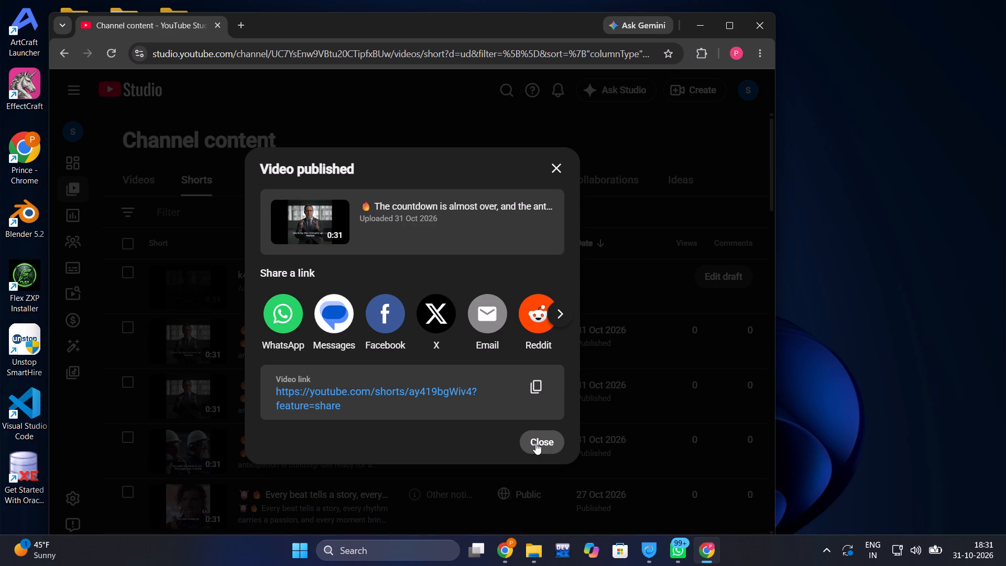
pyautogui.click(535, 443)
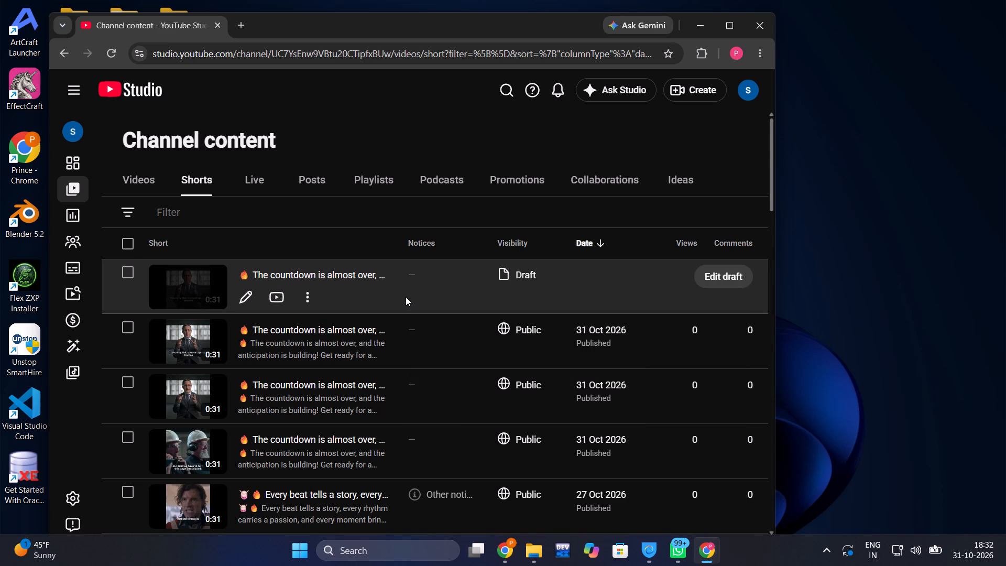
pyautogui.click(114, 54)
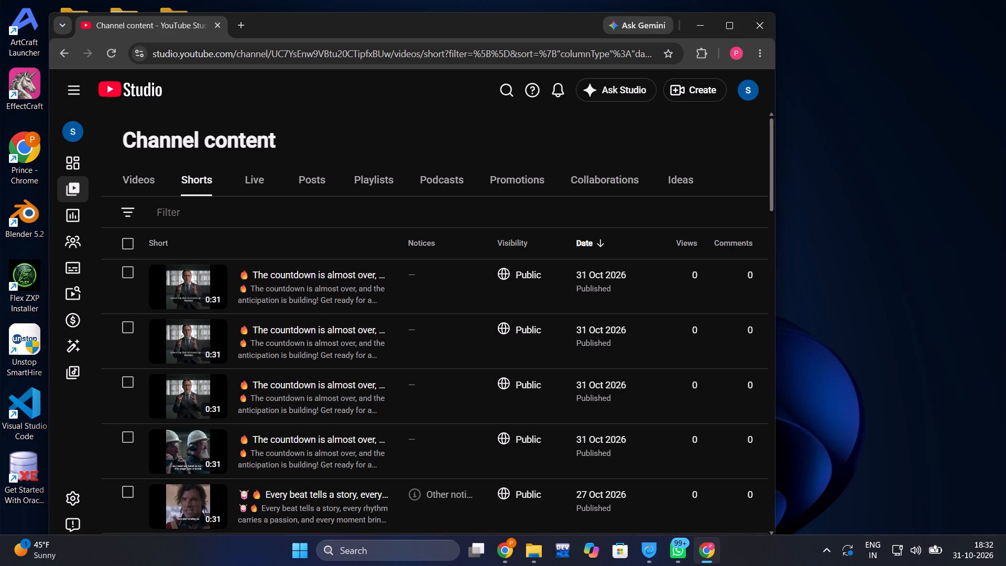
# Start a new video upload with the k5 clip from the washington folder.
pyautogui.click(692, 97)
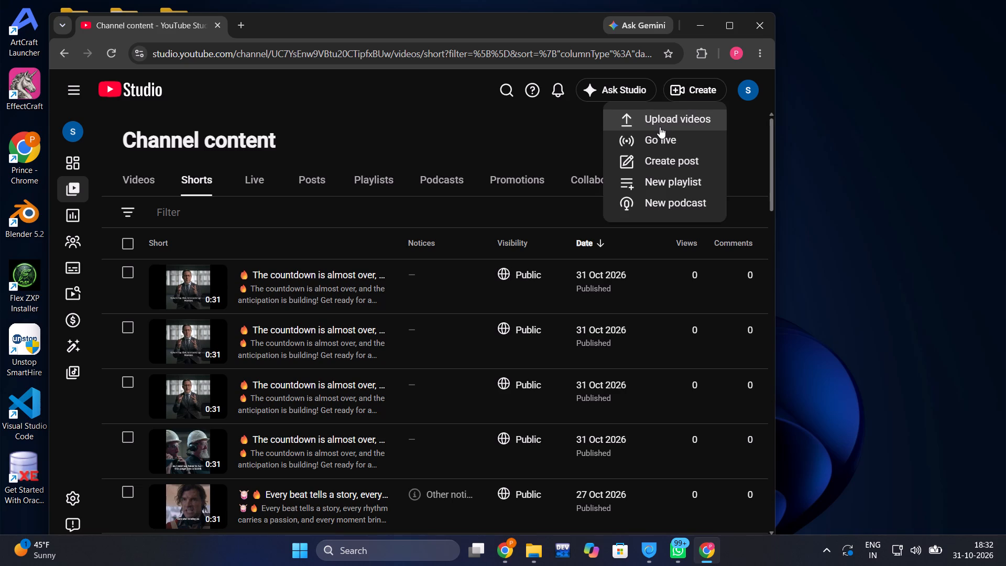
pyautogui.click(660, 127)
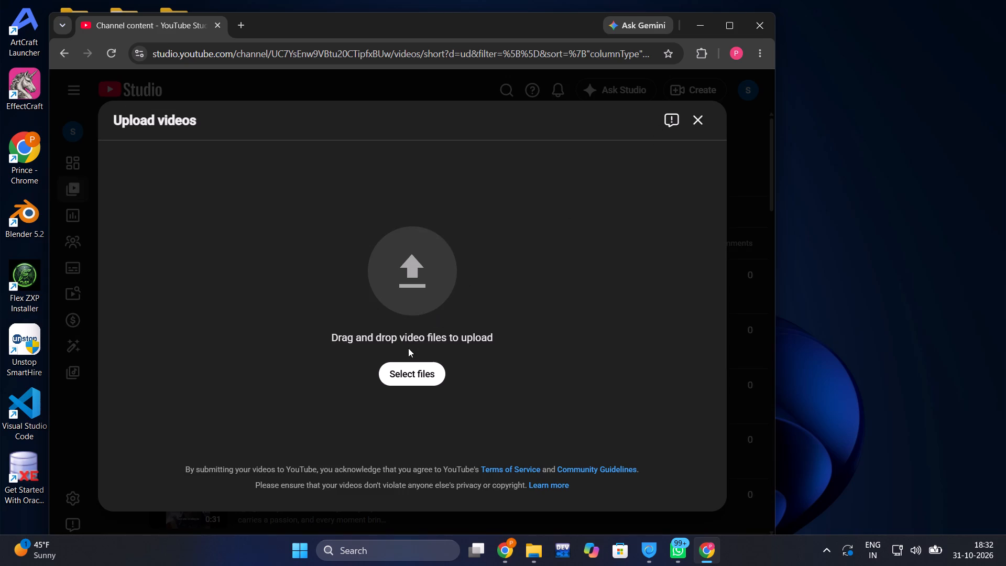
pyautogui.click(404, 364)
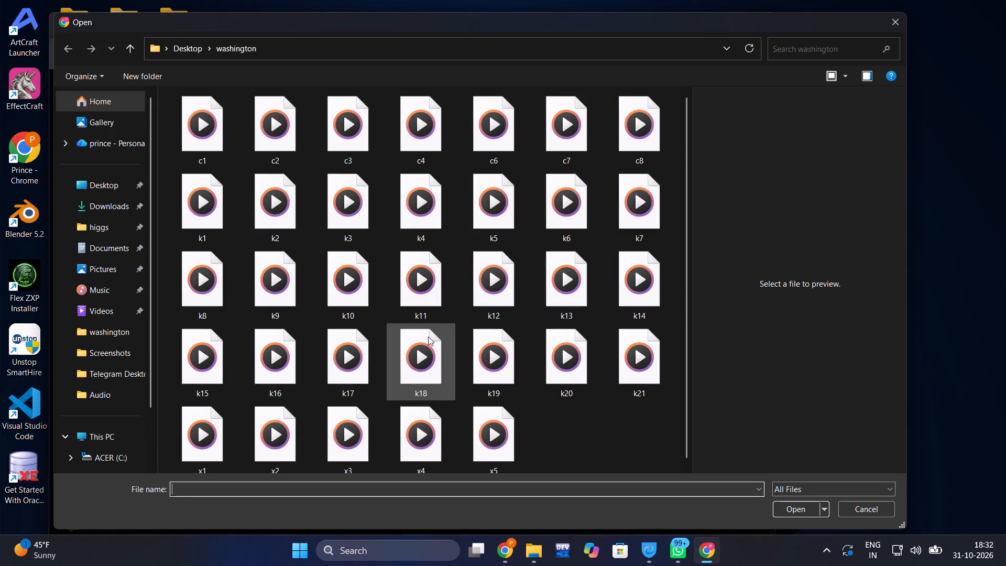
pyautogui.doubleClick(496, 225)
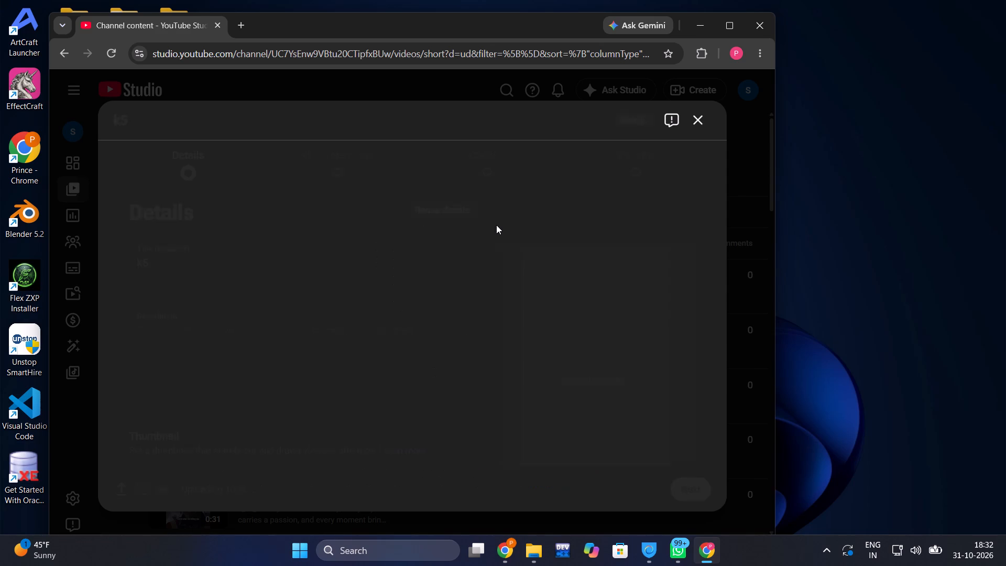
# Reuse the title, description and category from the second-newest countdown Short for the k5 upload.
pyautogui.click(426, 214)
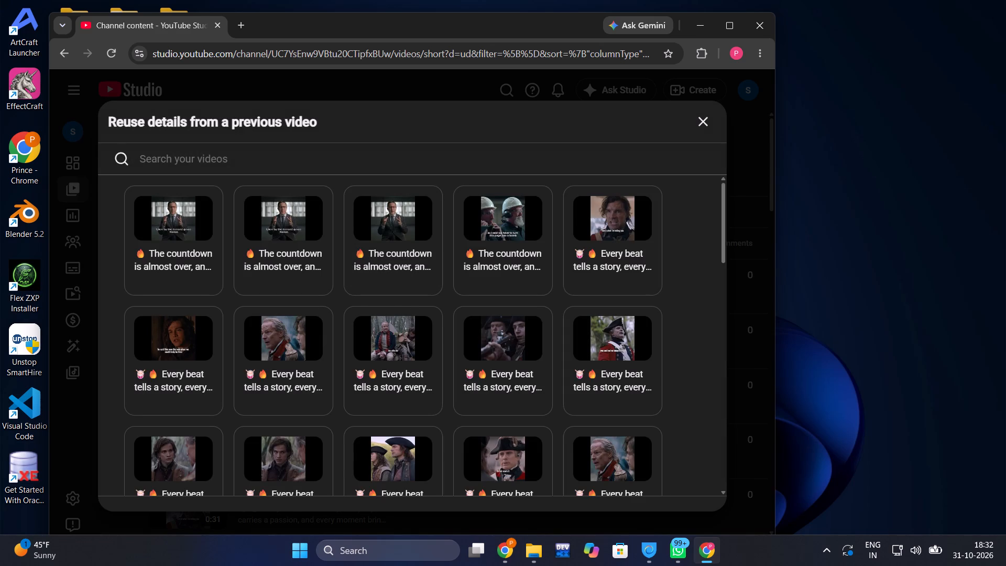
pyautogui.doubleClick(268, 260)
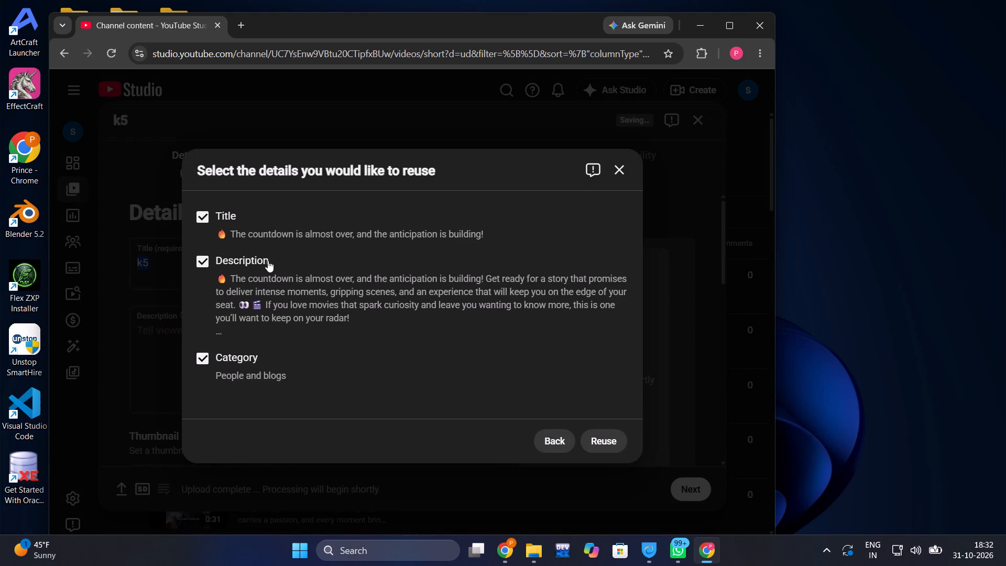
pyautogui.click(591, 435)
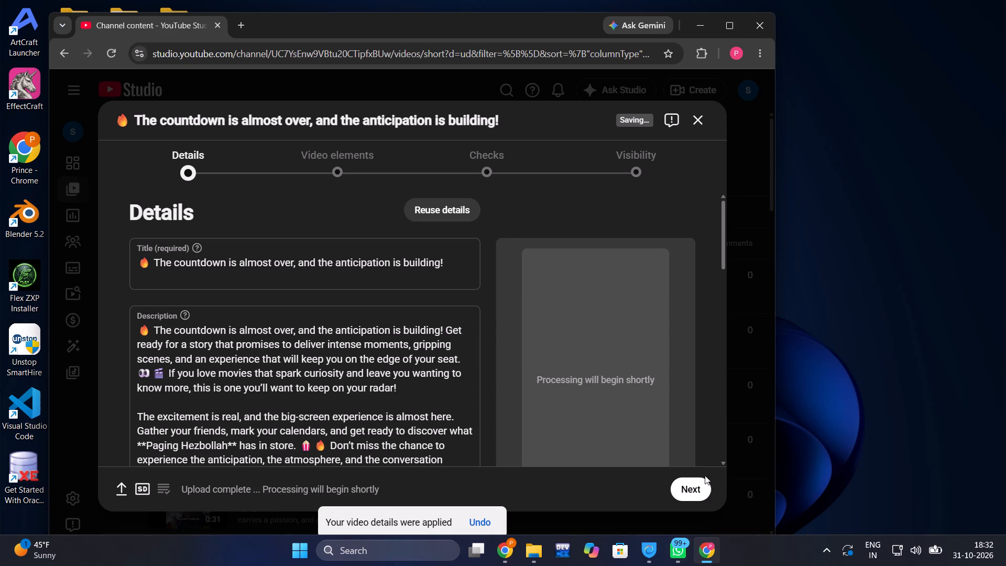
# Set the k5 Short's audience to "No, it's not Made for Kids".
pyautogui.click(695, 477)
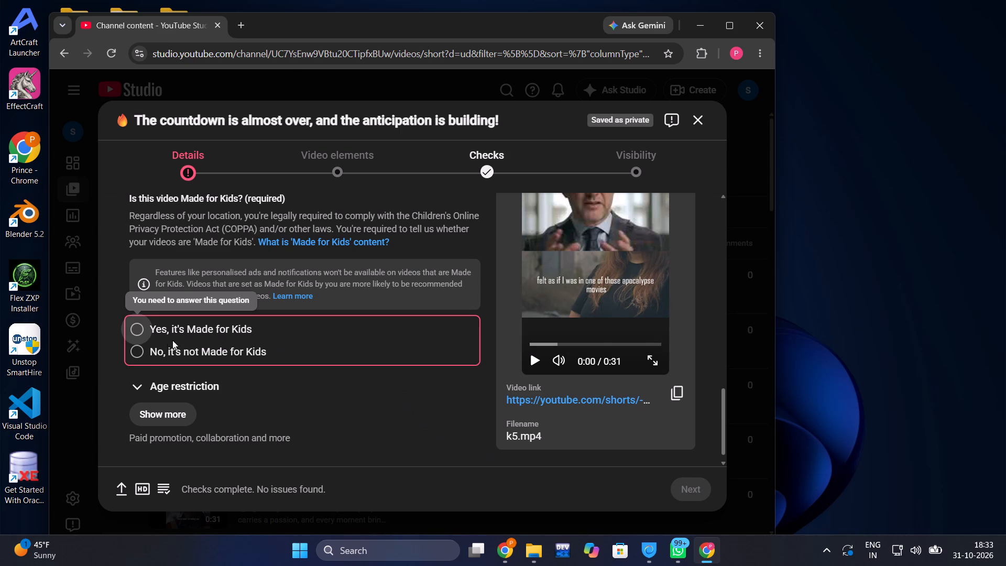
pyautogui.click(138, 351)
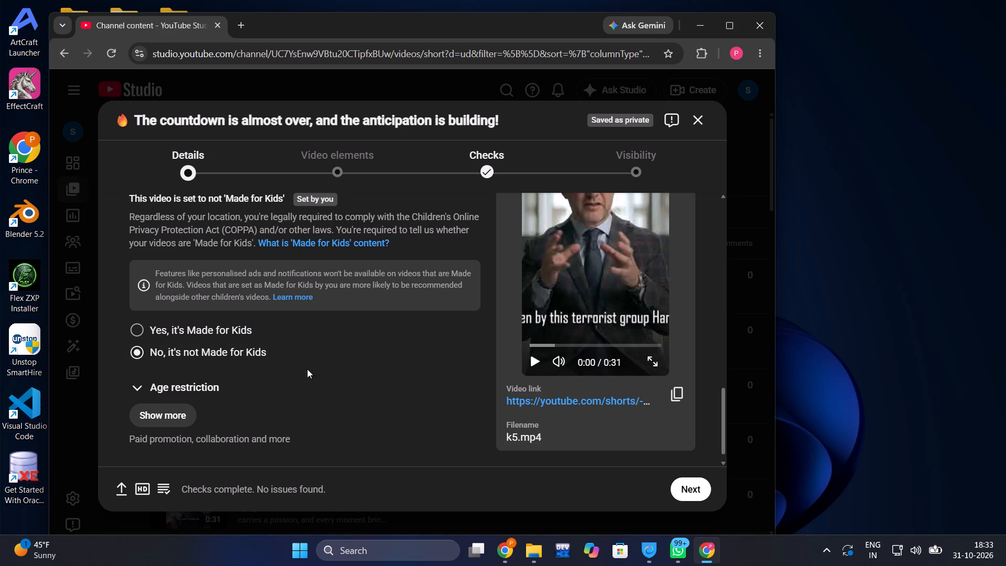
# Advance to the visibility settings, publish the k5 Short as Public, and return to the Shorts list.
pyautogui.click(691, 491)
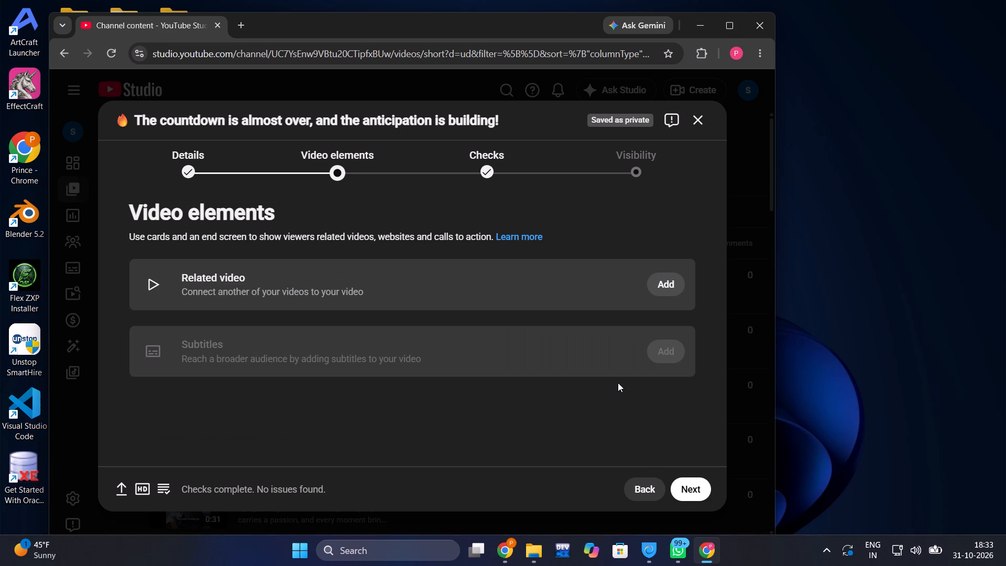
pyautogui.click(688, 485)
pyautogui.click(688, 485)
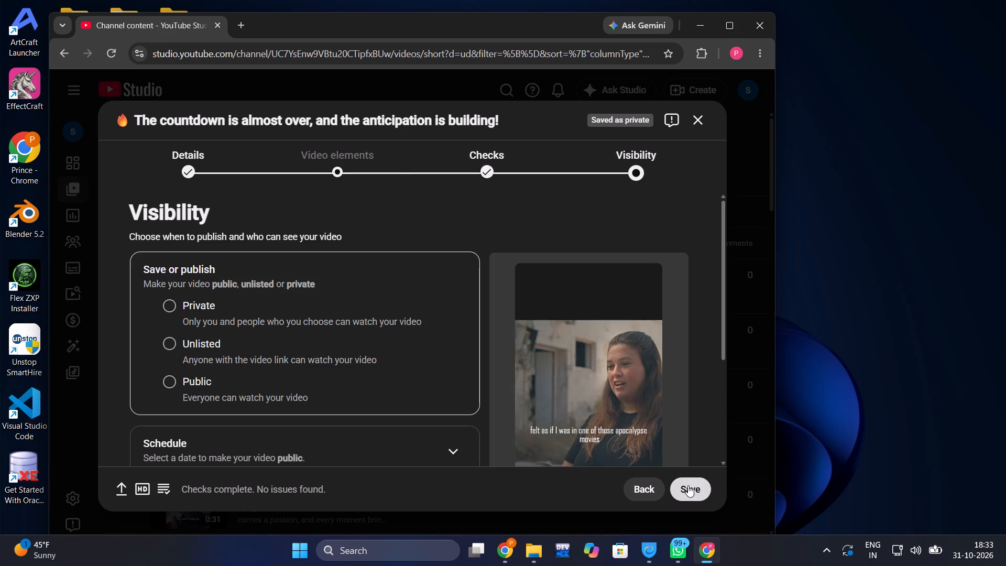
pyautogui.click(178, 385)
pyautogui.scroll(-6, 178, 385)
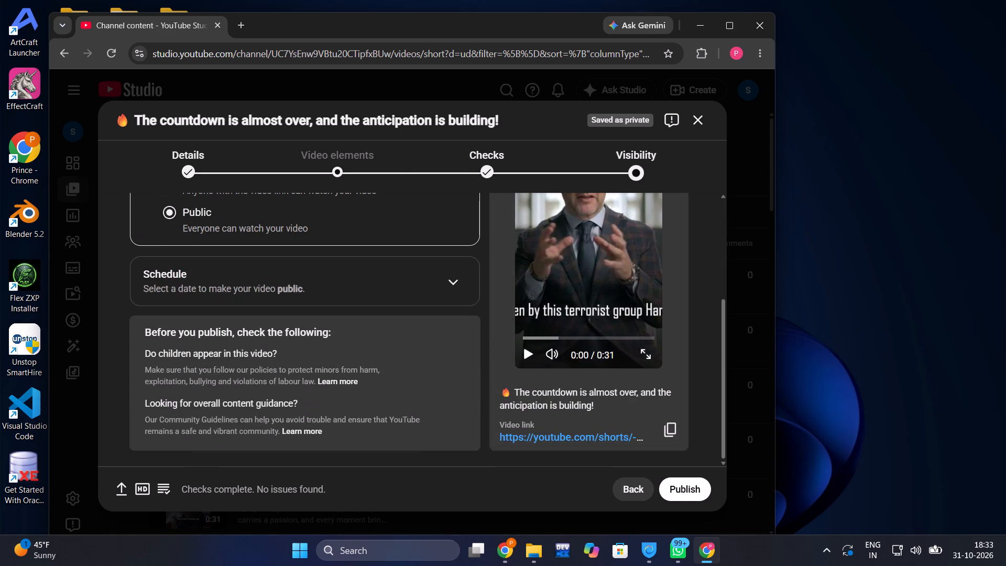
pyautogui.click(692, 491)
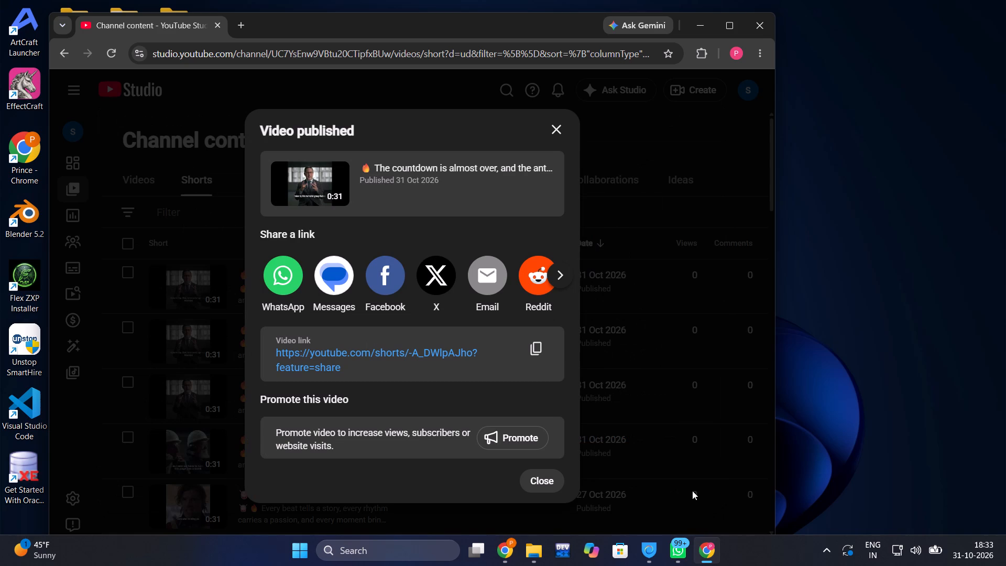
pyautogui.click(538, 479)
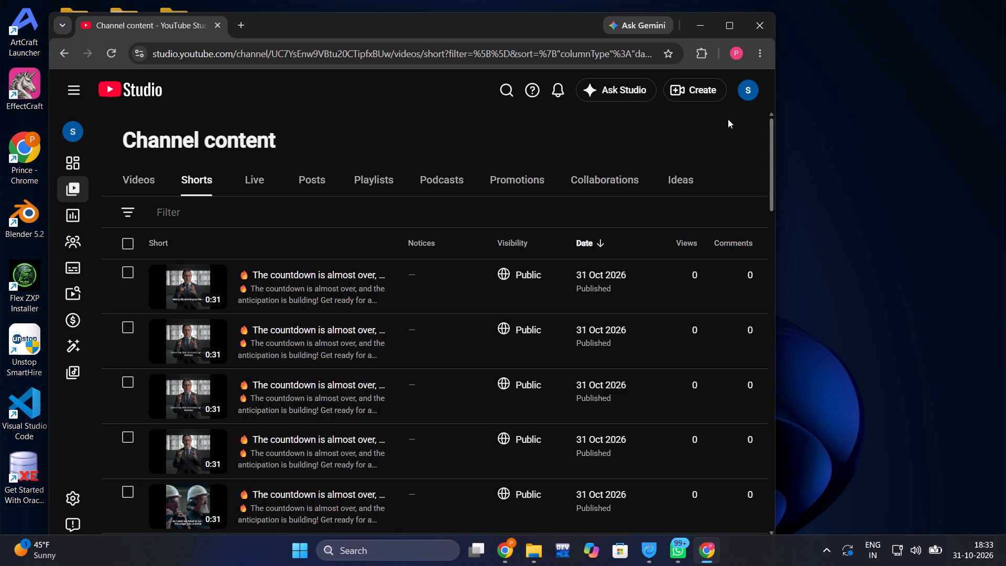
# Start a new video upload with the k7 clip from the washington folder.
pyautogui.click(702, 93)
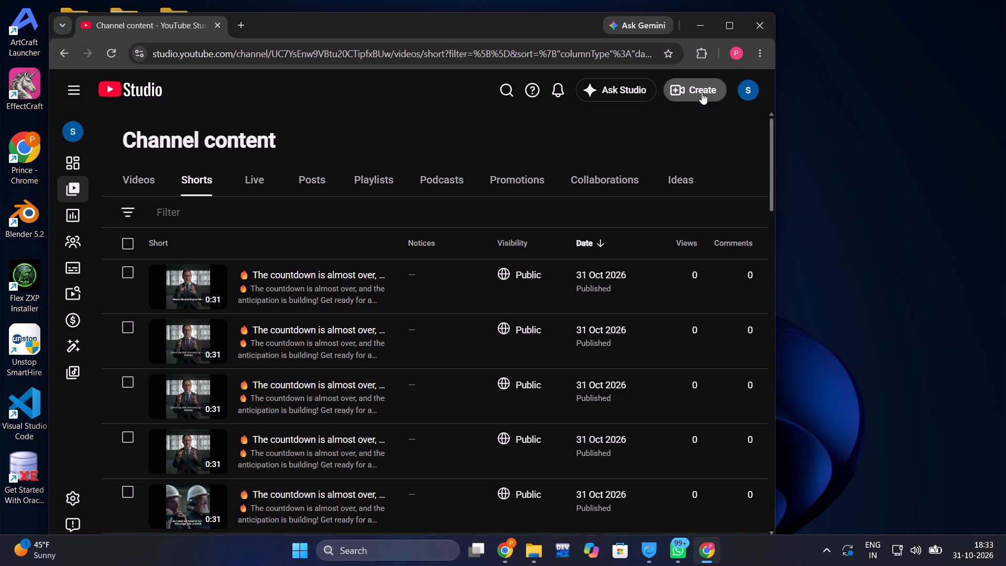
pyautogui.click(672, 126)
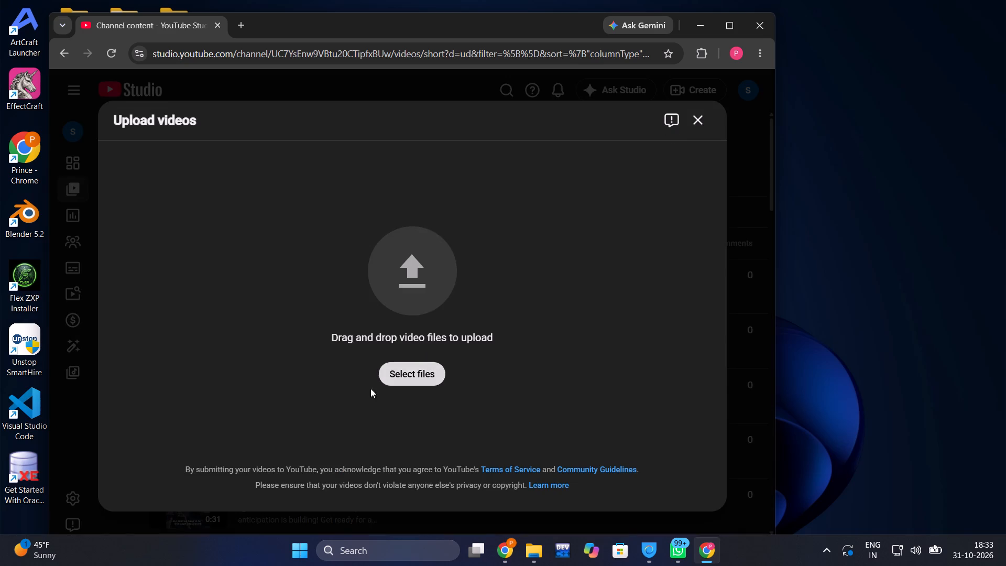
pyautogui.click(409, 369)
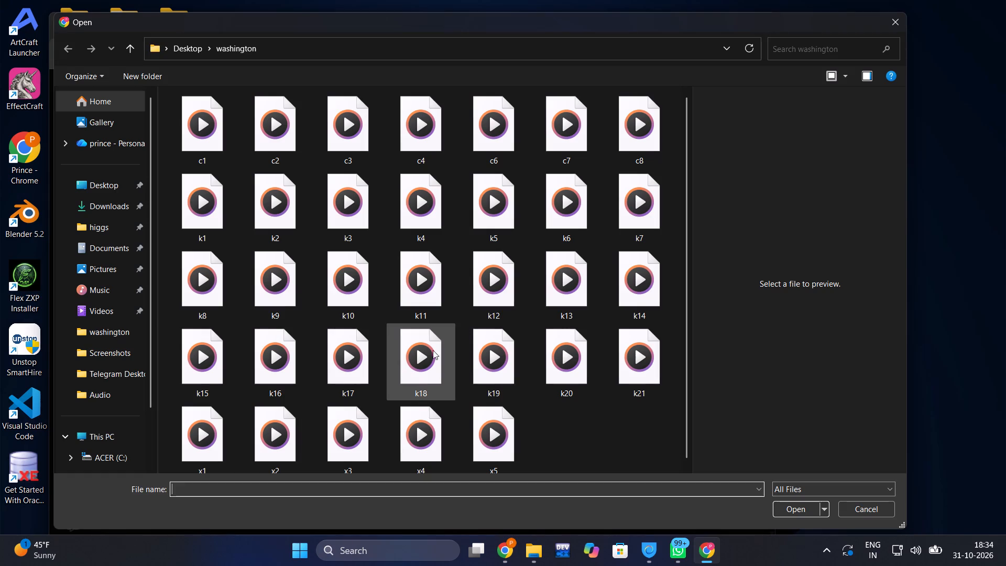
pyautogui.doubleClick(620, 224)
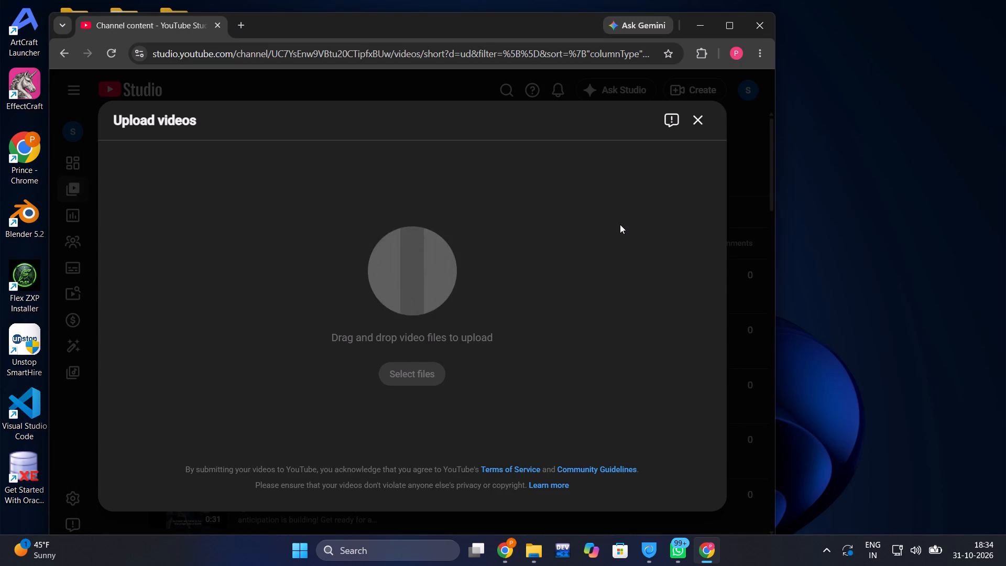
# Reuse the title, description, Shorts remixing and category from the second-newest countdown Short for the k7 upload.
pyautogui.click(263, 261)
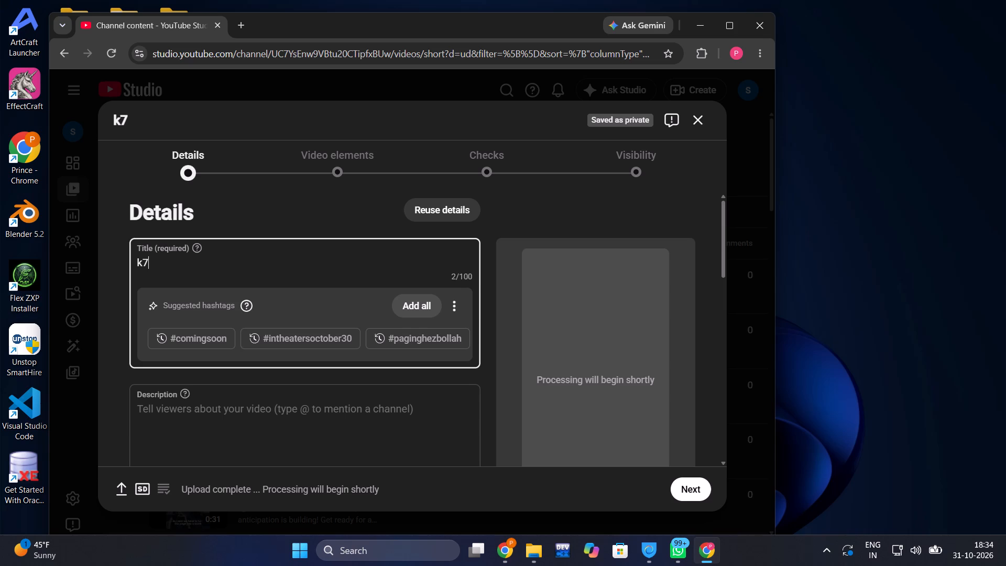
pyautogui.click(426, 212)
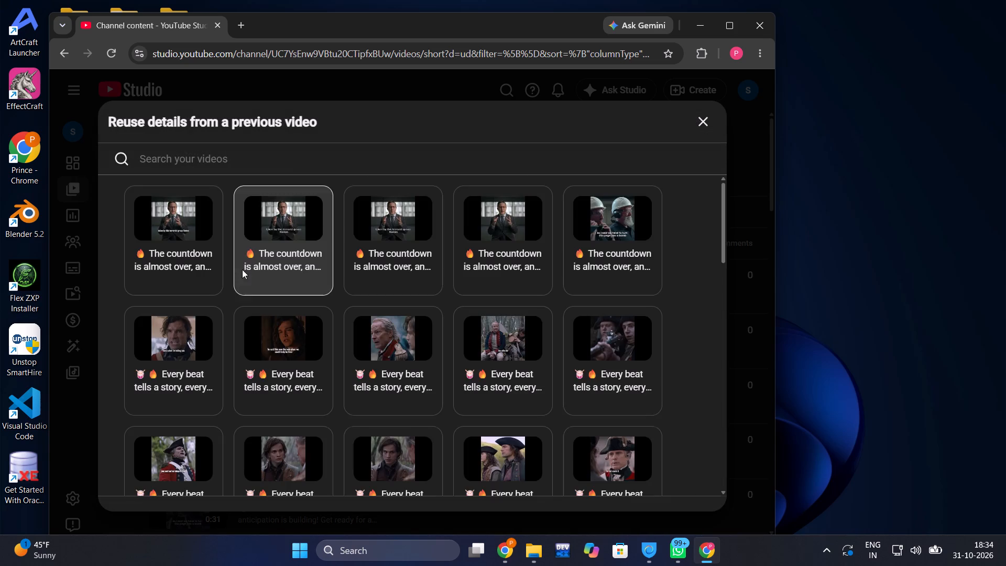
pyautogui.doubleClick(268, 260)
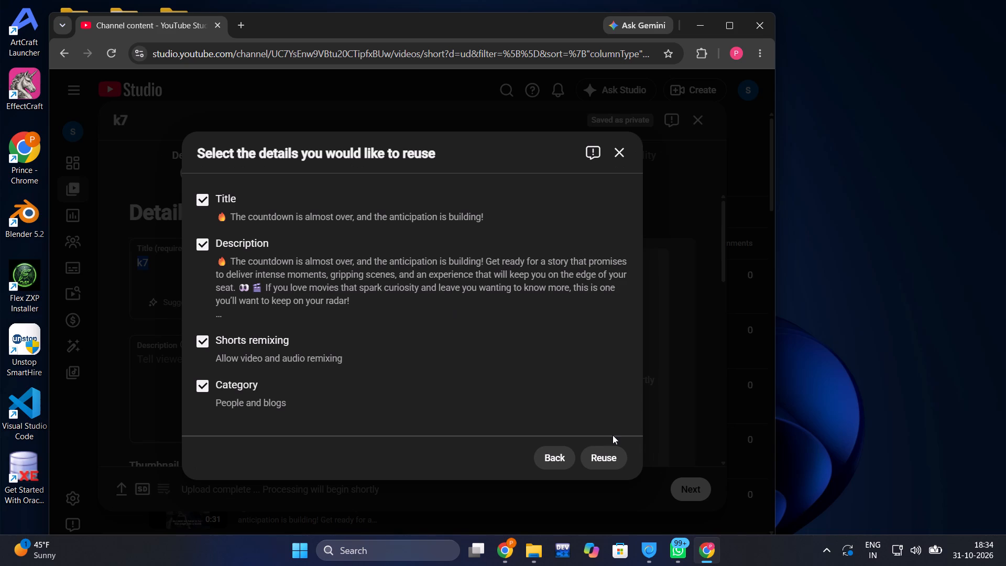
pyautogui.click(602, 458)
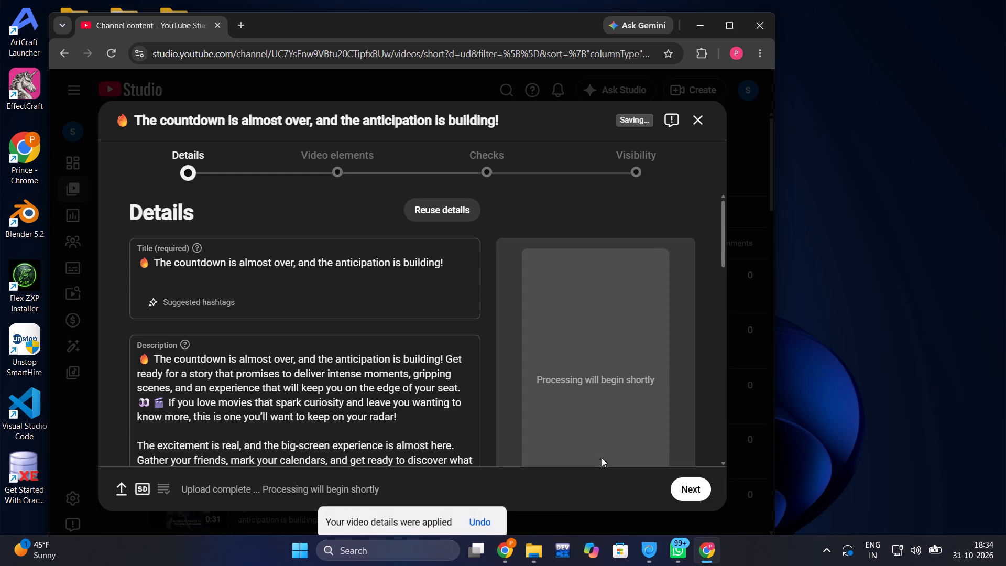
# Set the k7 Short's audience to "No, it's not Made for Kids".
pyautogui.scroll(-8, 399, 390)
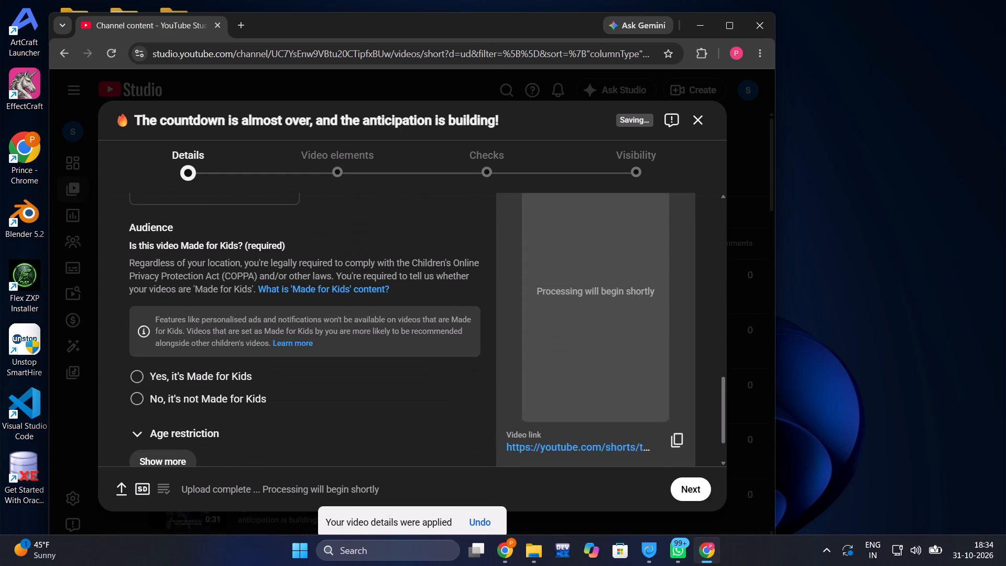
pyautogui.scroll(-1, 399, 390)
pyautogui.click(138, 342)
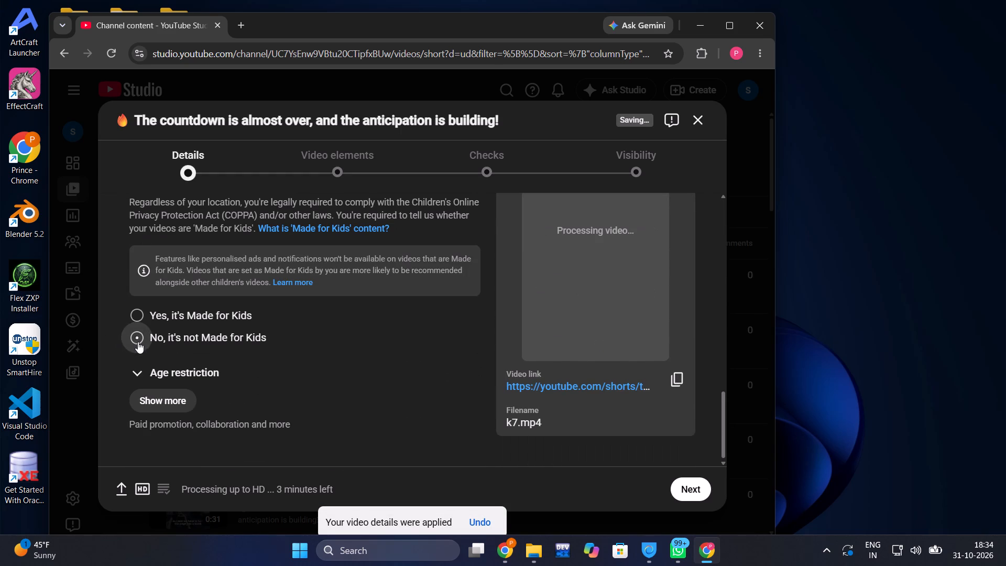
# Advance to the visibility settings, publish the k7 Short as Public, and return to the Shorts list.
pyautogui.click(703, 489)
pyautogui.click(703, 489)
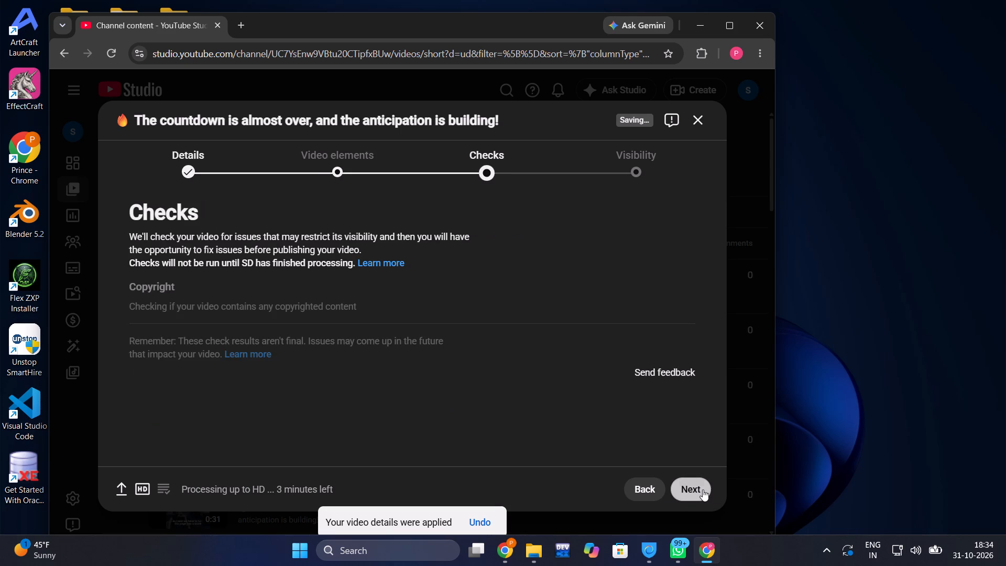
pyautogui.click(703, 489)
pyautogui.click(176, 377)
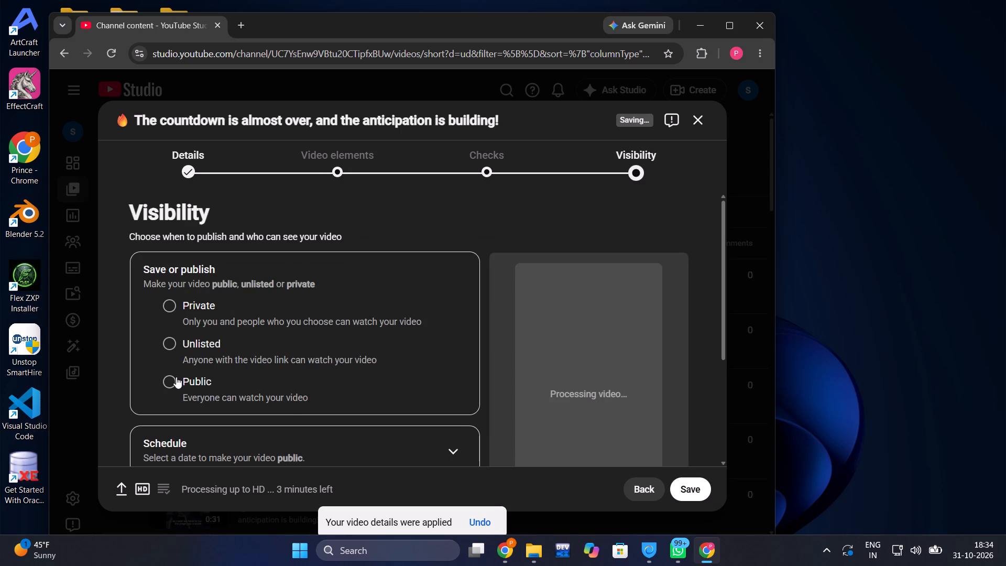
pyautogui.scroll(-6, 176, 377)
pyautogui.click(685, 492)
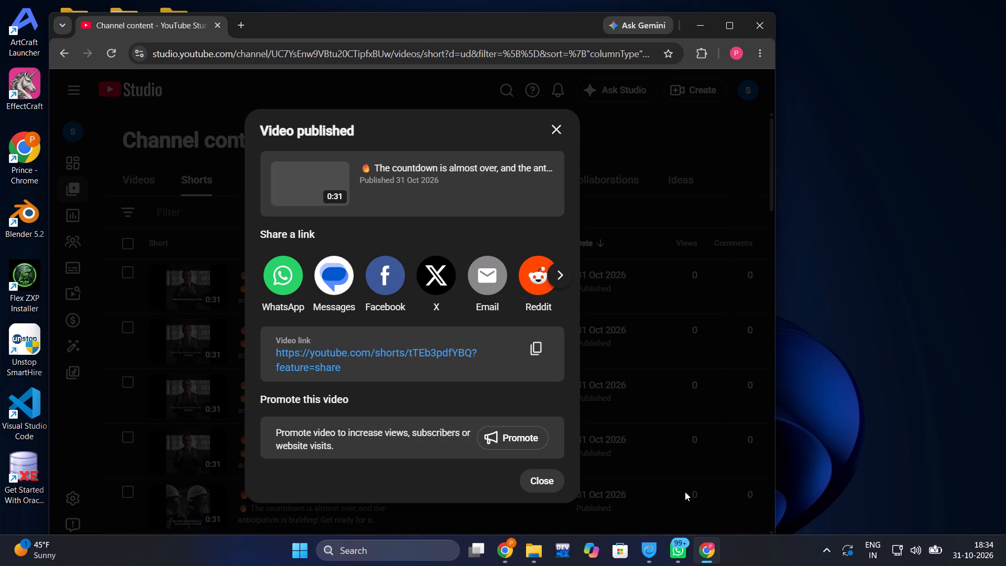
pyautogui.click(546, 478)
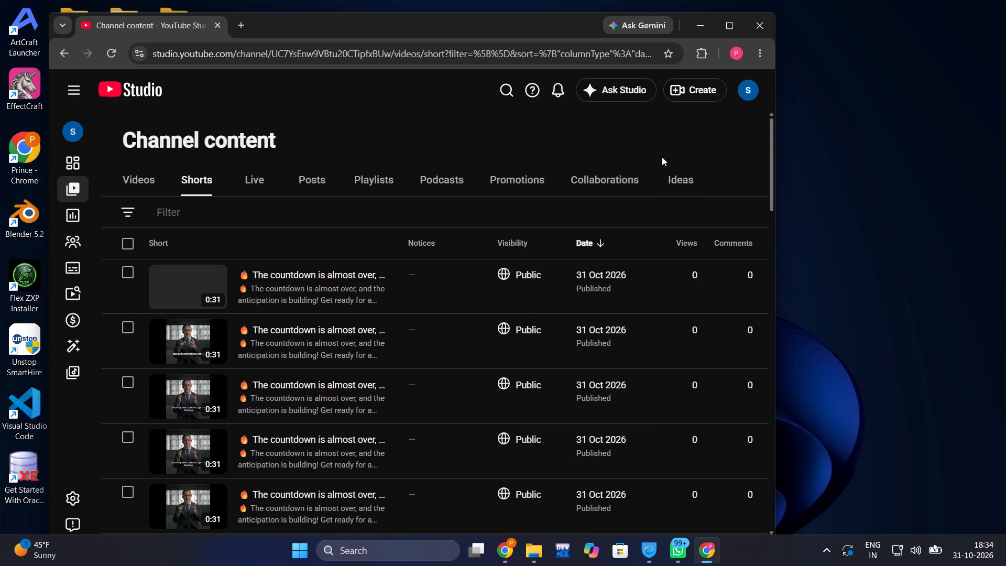
# Start a new video upload with the k8 clip from the washington folder.
pyautogui.click(690, 88)
pyautogui.click(665, 118)
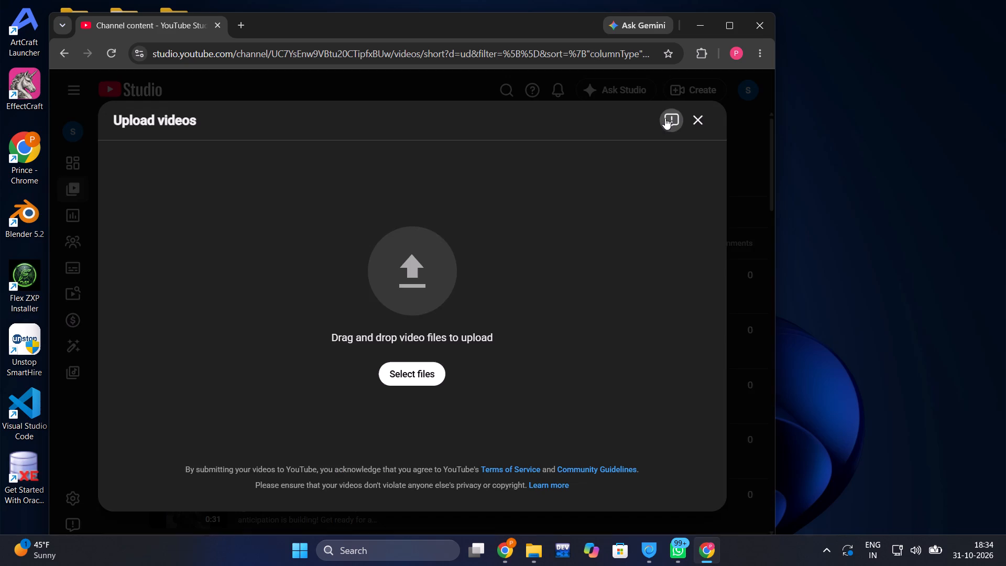
pyautogui.click(402, 375)
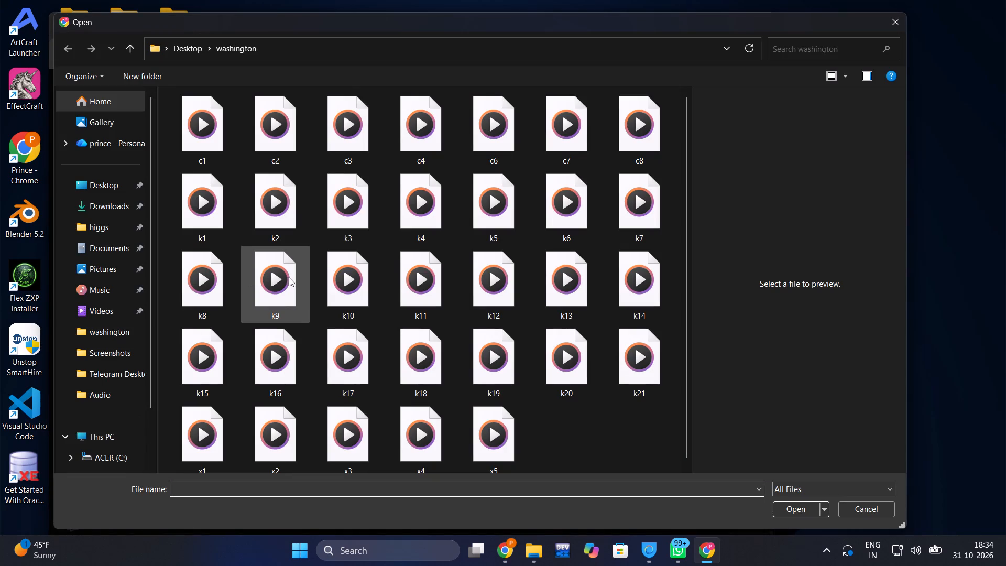
pyautogui.doubleClick(219, 285)
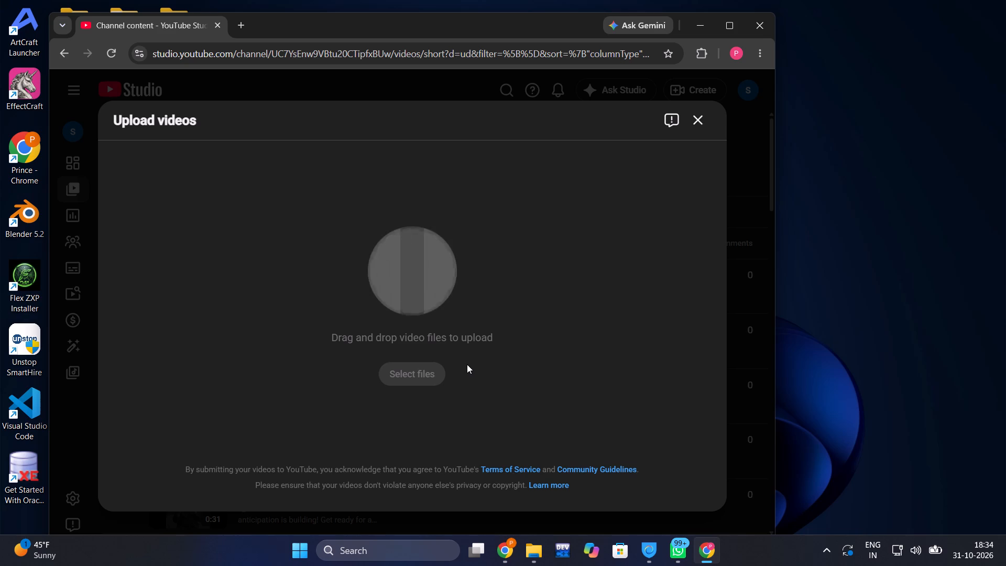
# Reuse the title, description, Shorts remixing and category from the newest countdown Short for the k8 upload.
pyautogui.click(432, 215)
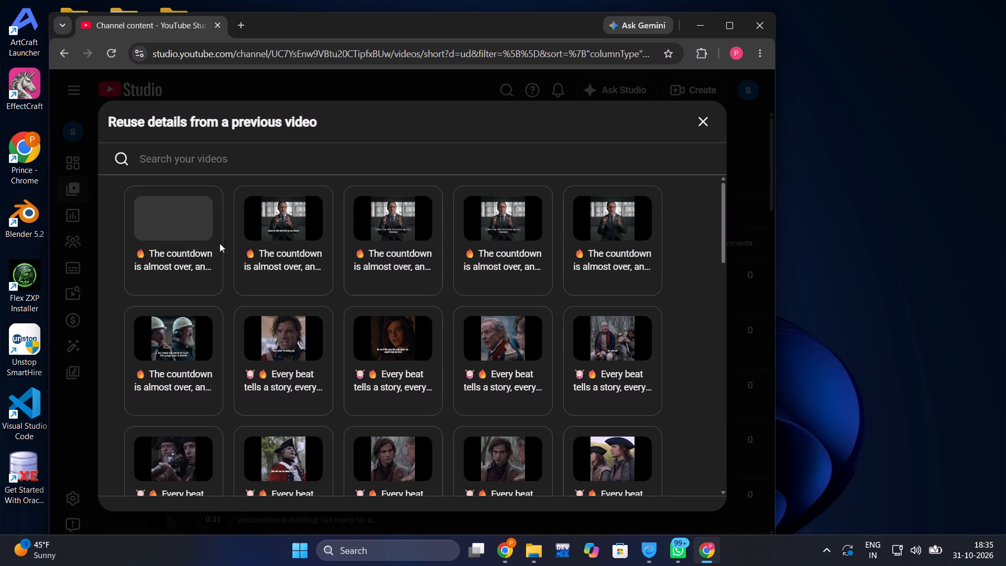
pyautogui.doubleClick(180, 269)
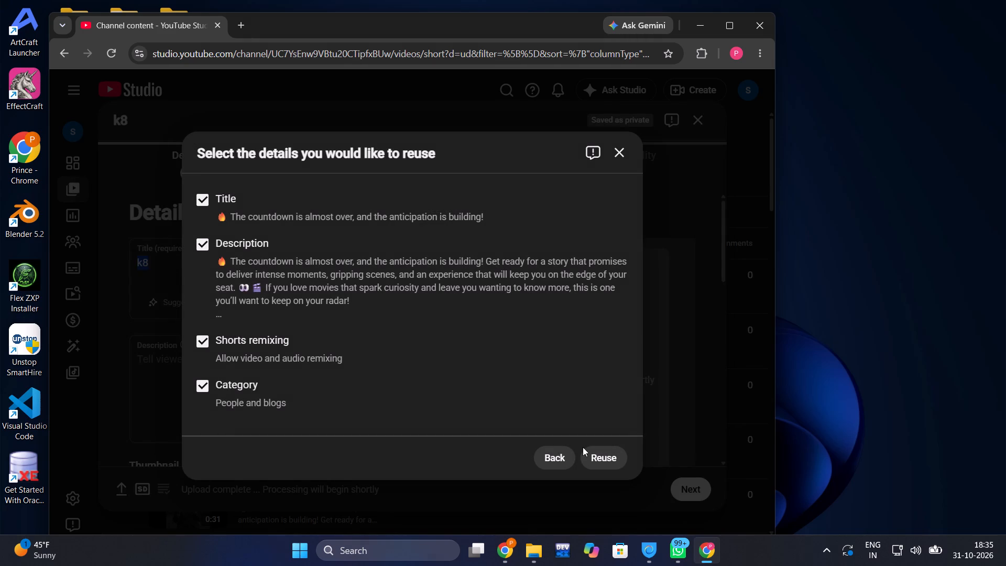
pyautogui.click(615, 463)
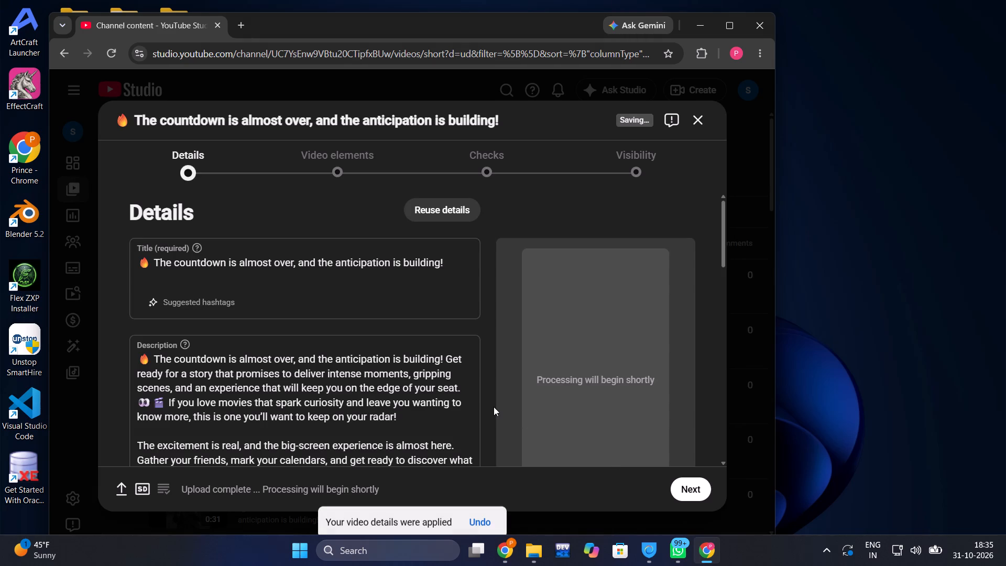
# Set the k8 Short's audience to "No, it's not Made for Kids".
pyautogui.scroll(-8, 494, 407)
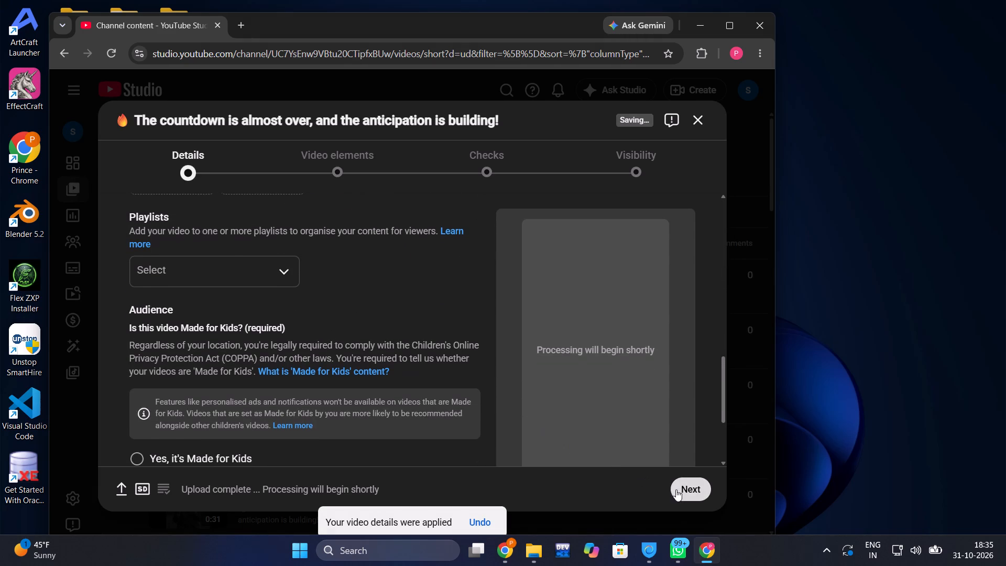
pyautogui.click(679, 489)
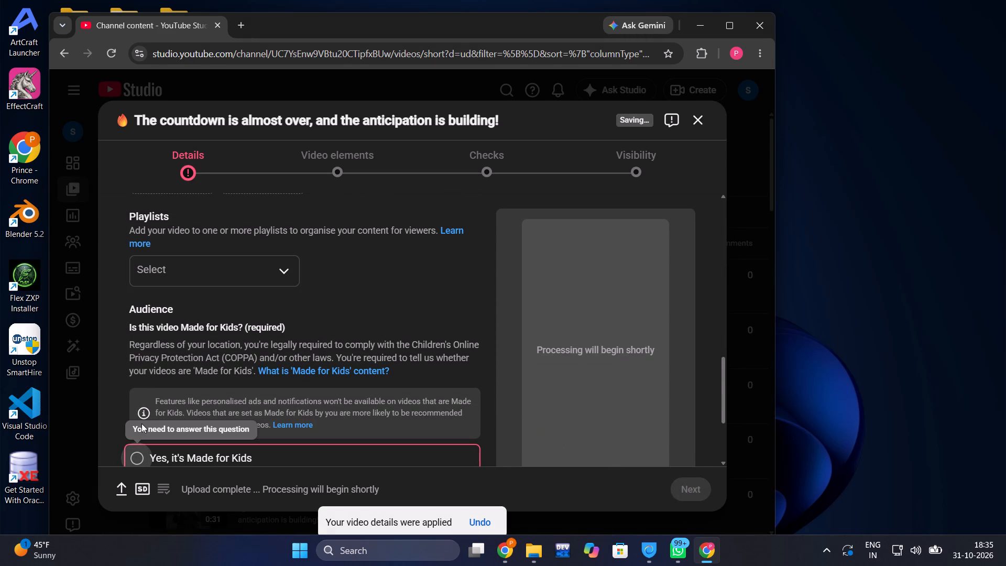
pyautogui.scroll(-1, 141, 423)
pyautogui.click(139, 361)
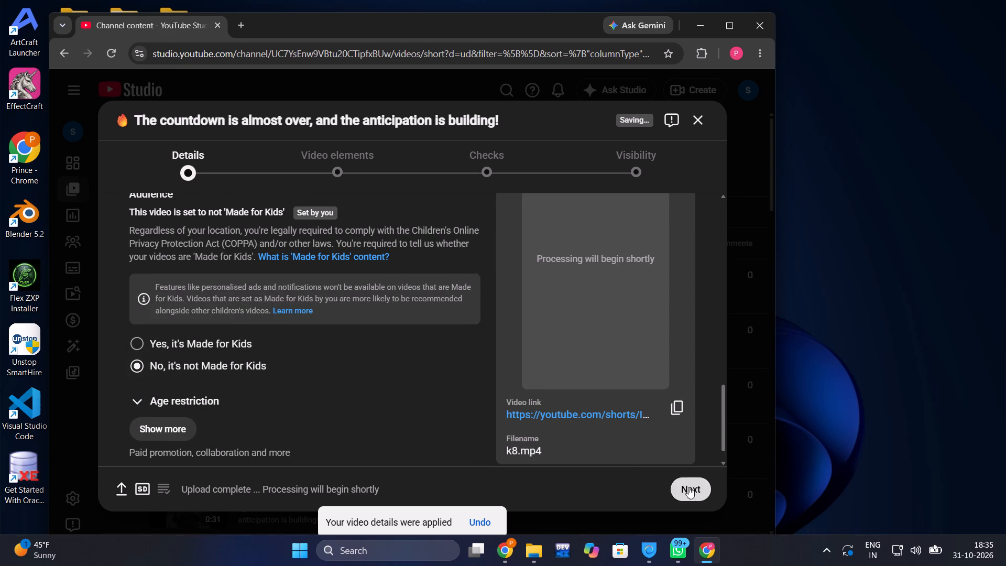
# Advance to the visibility settings, publish the k8 Short as Public, and return to the Shorts list.
pyautogui.click(691, 488)
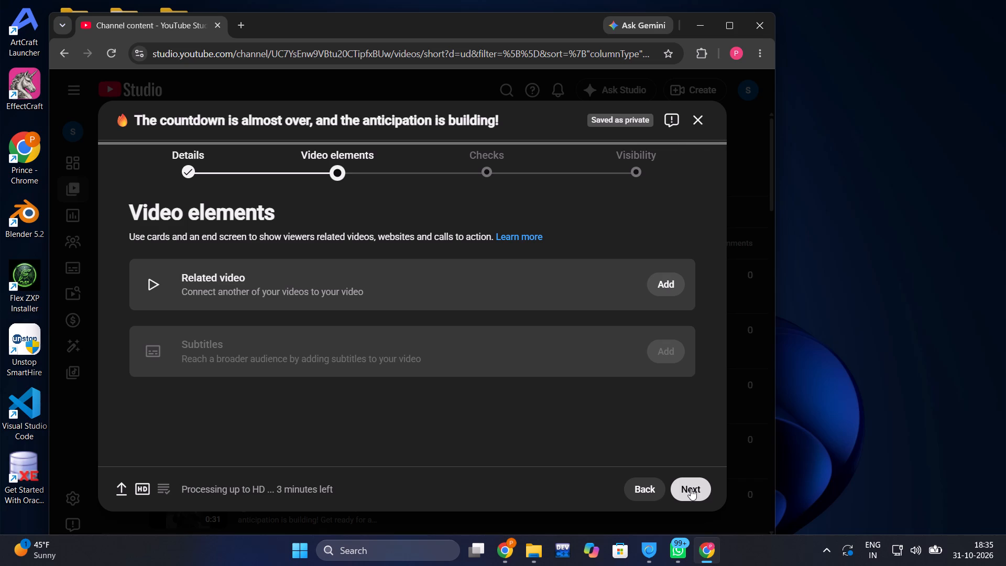
pyautogui.click(694, 489)
pyautogui.click(694, 489)
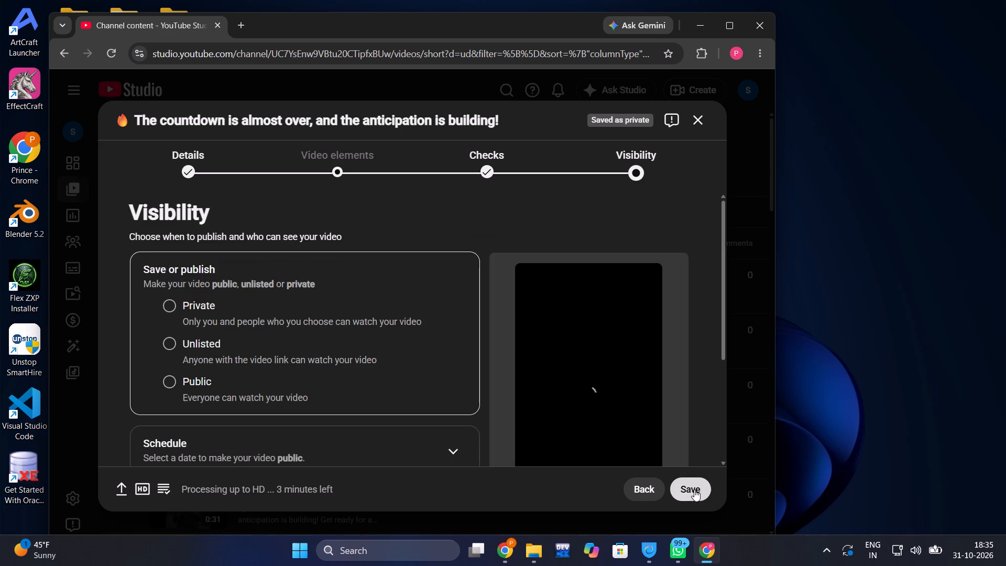
pyautogui.click(173, 389)
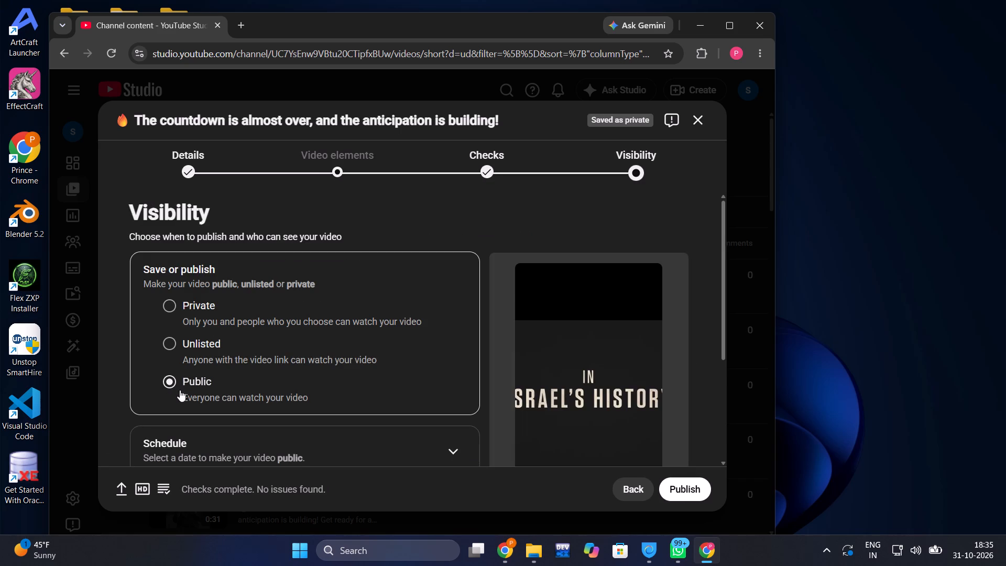
pyautogui.scroll(-3, 394, 379)
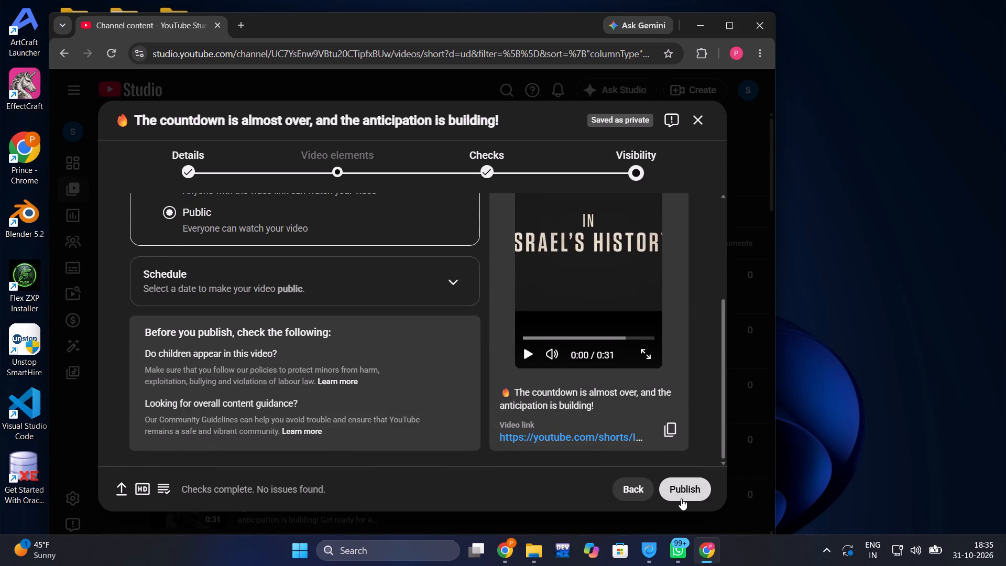
pyautogui.click(681, 498)
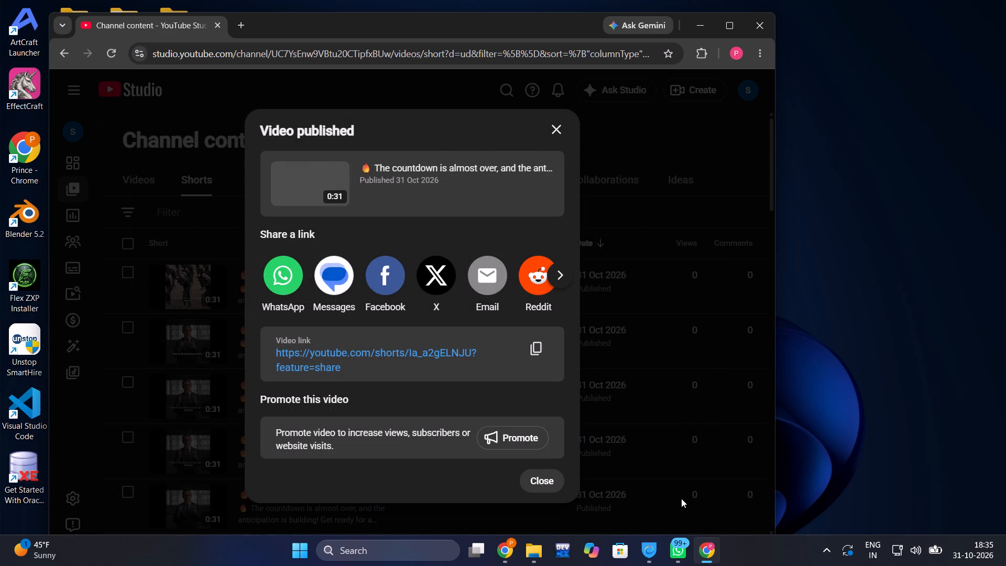
pyautogui.click(533, 481)
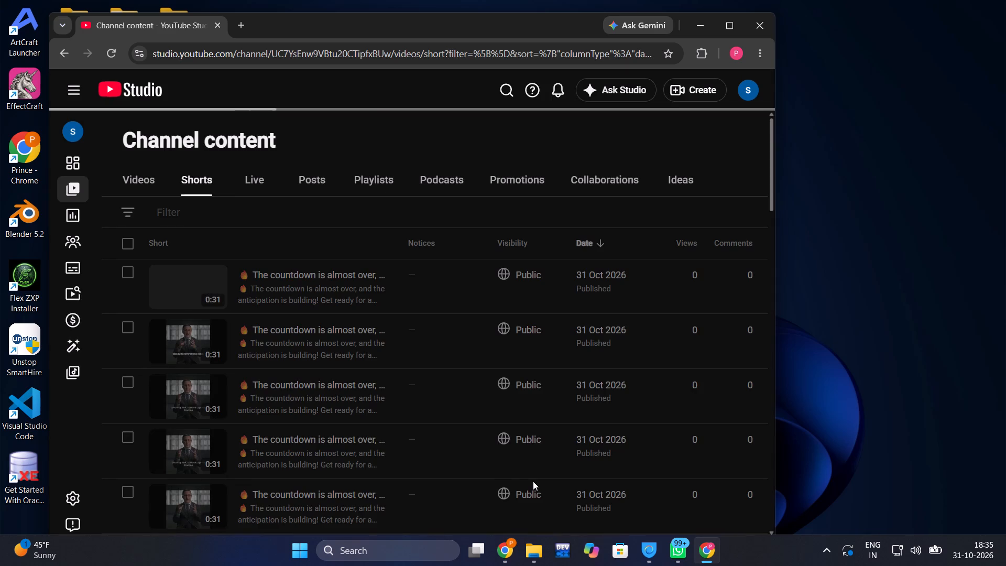
# Start a new video upload with the k9 clip from the washington folder.
pyautogui.click(707, 96)
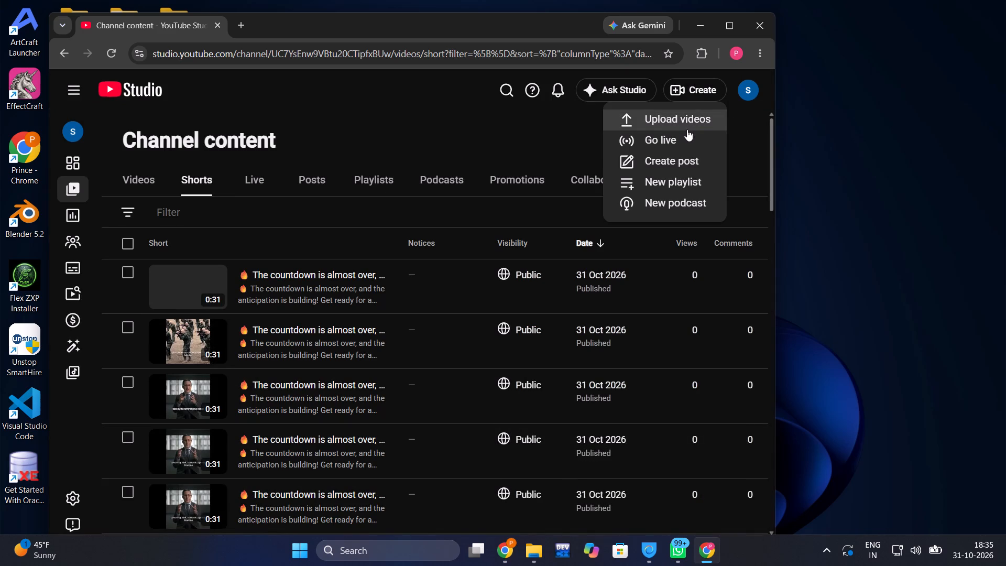
pyautogui.click(687, 125)
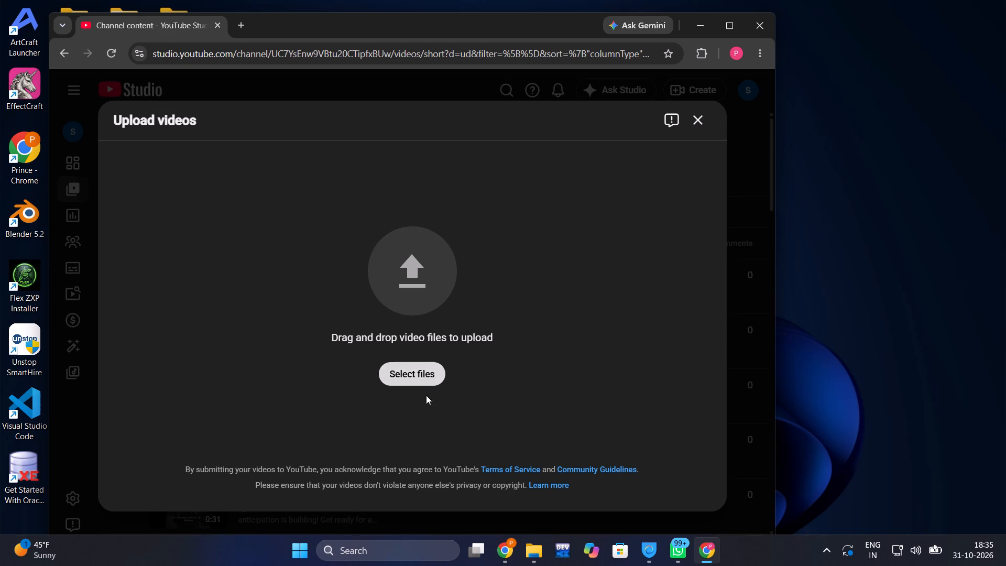
pyautogui.click(421, 383)
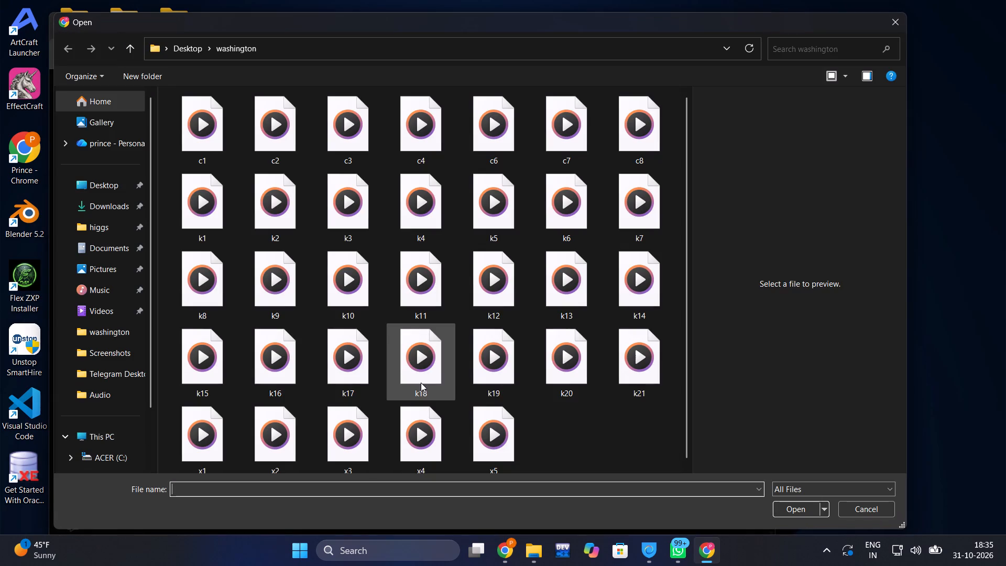
pyautogui.doubleClick(290, 305)
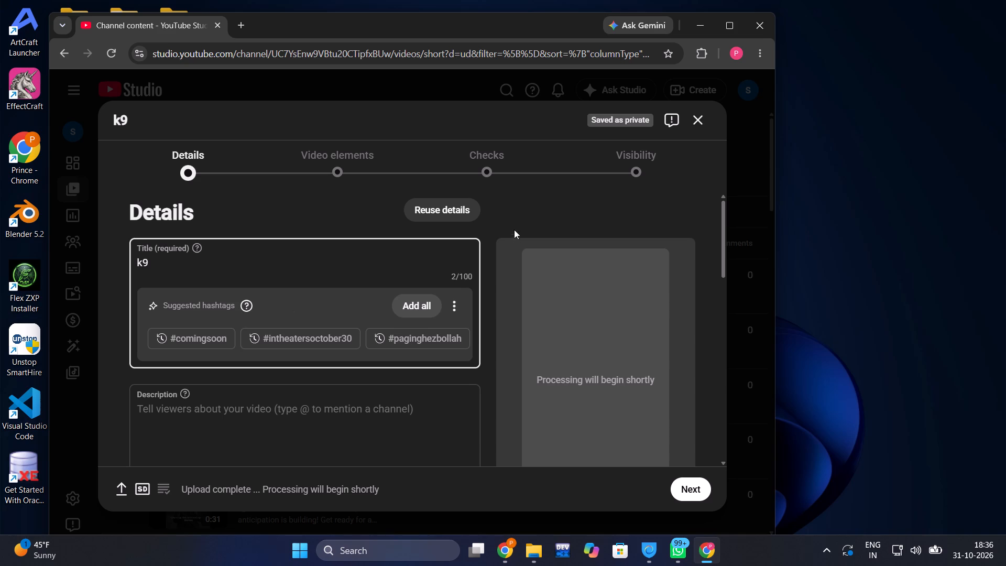
# Reuse the title, description, Shorts remixing and category from the newest countdown Short for the k9 upload.
pyautogui.click(444, 207)
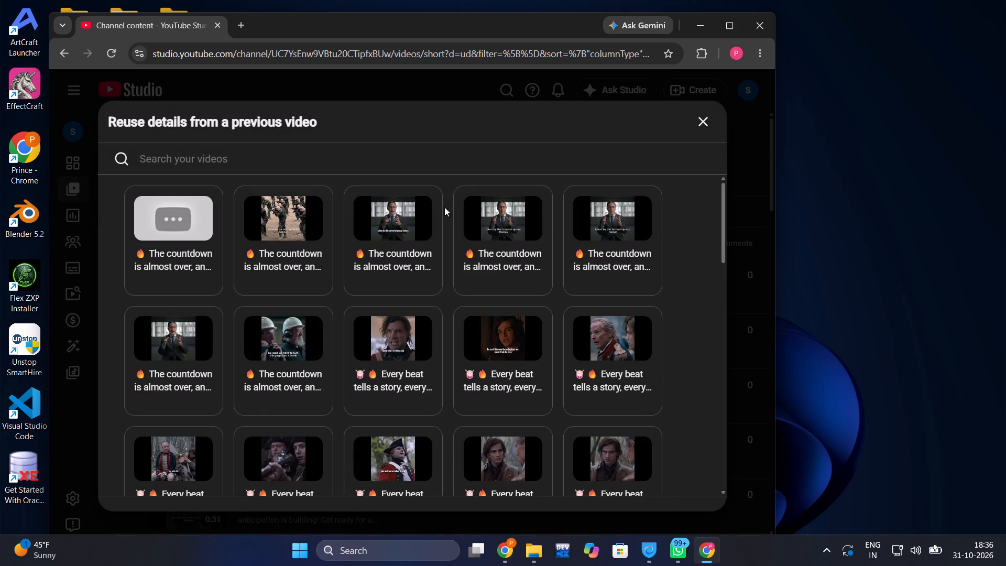
pyautogui.doubleClick(205, 261)
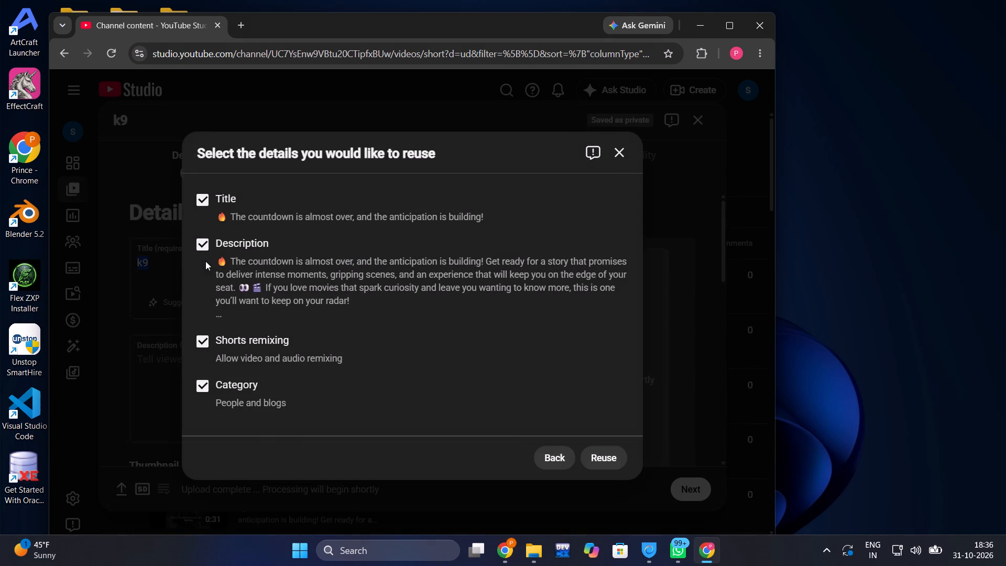
pyautogui.click(589, 462)
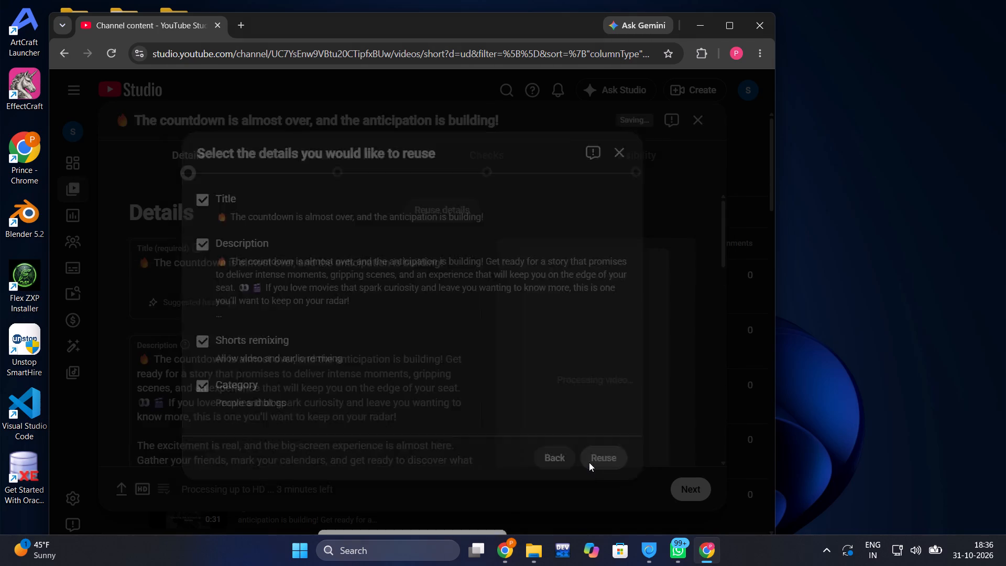
# Set the k9 Short's audience to "No, it's not Made for Kids".
pyautogui.click(679, 488)
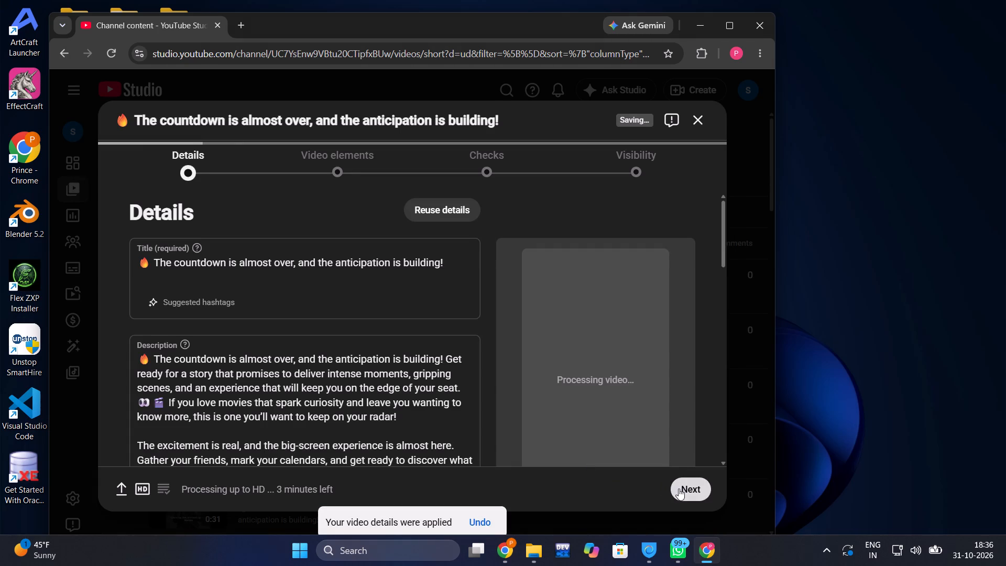
pyautogui.click(135, 352)
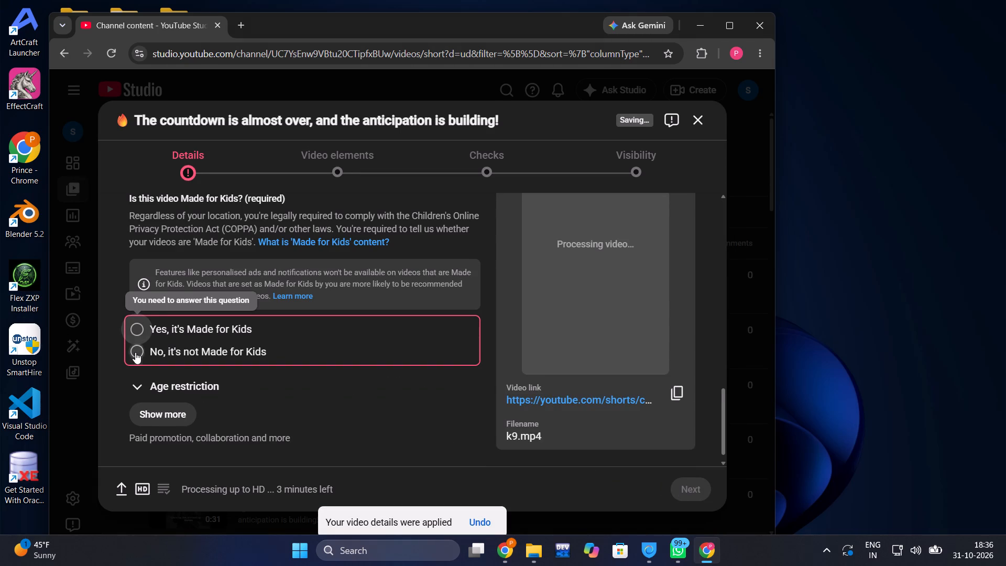
pyautogui.scroll(-5, 396, 419)
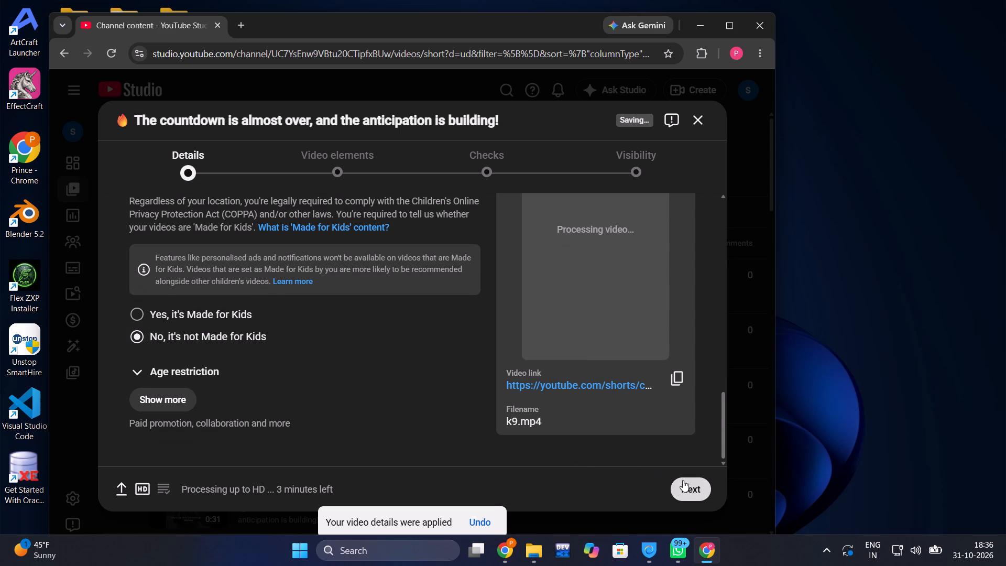
# Advance to the visibility settings, publish the k9 Short as Public, and return to the Shorts list.
pyautogui.click(687, 486)
pyautogui.click(687, 486)
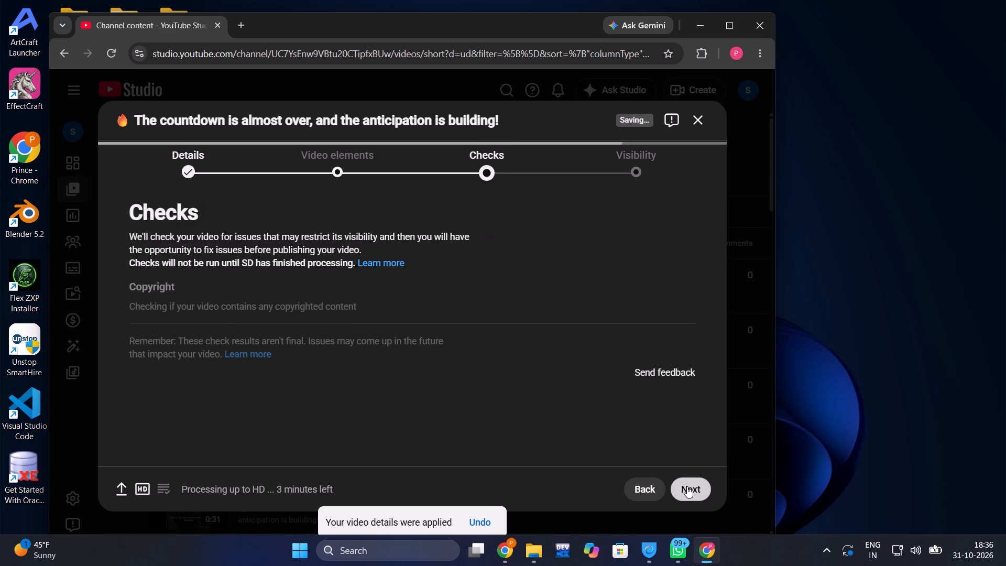
pyautogui.click(687, 486)
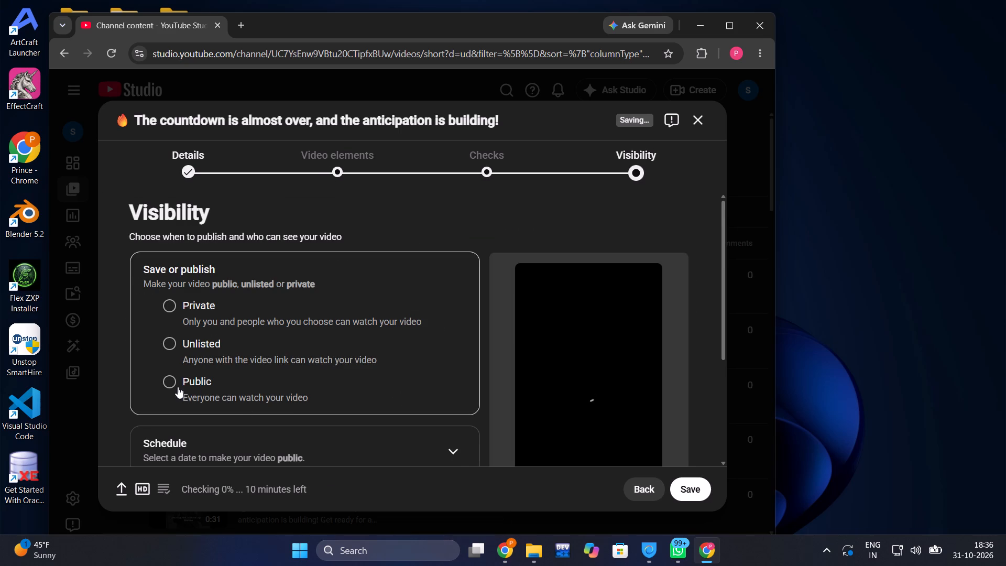
pyautogui.click(168, 380)
pyautogui.click(664, 482)
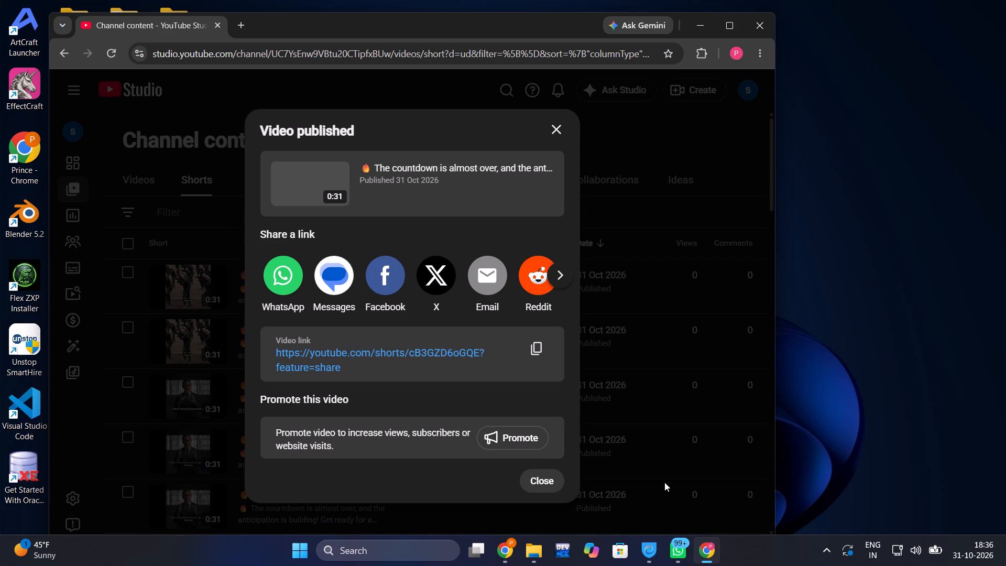
pyautogui.click(555, 474)
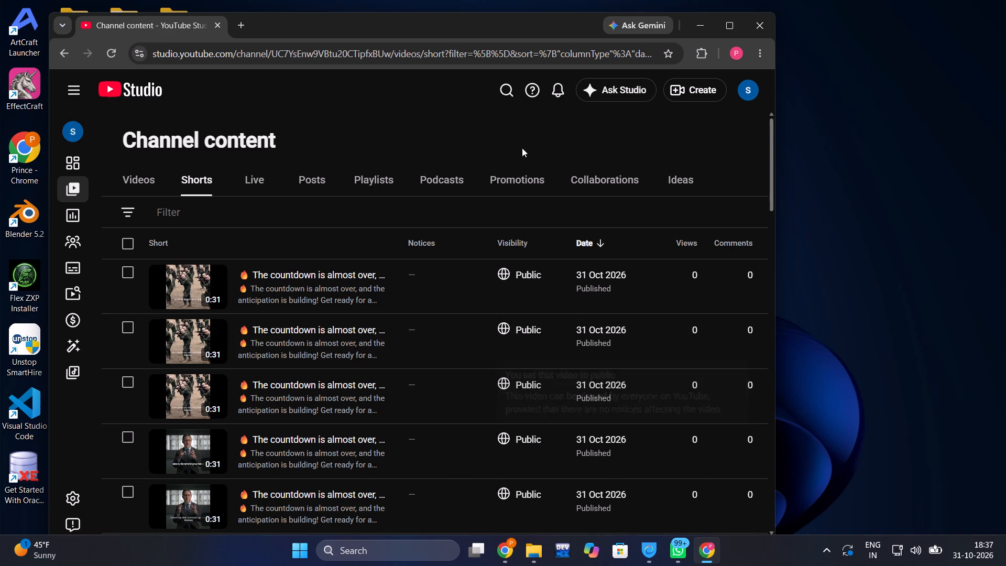
# Look through the Shorts list to check which countdown clips are already published.
pyautogui.scroll(-1, 321, 308)
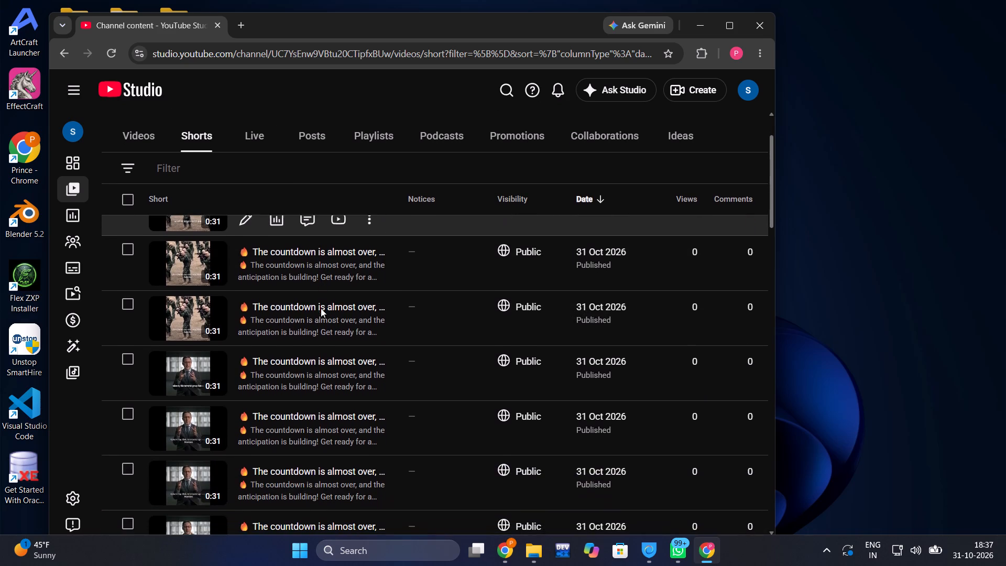
pyautogui.scroll(-1, 321, 308)
pyautogui.scroll(2, 325, 314)
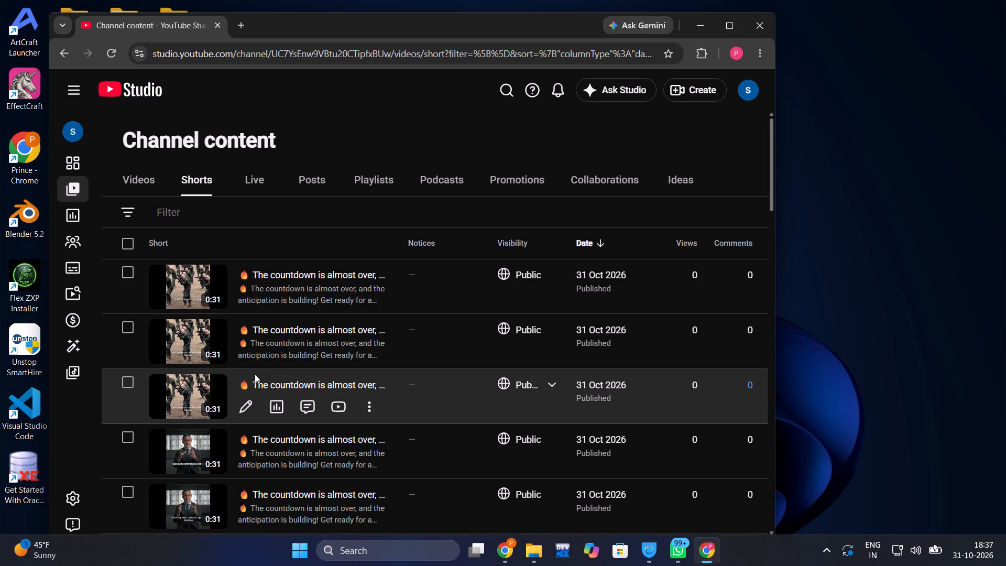
pyautogui.scroll(-3, 255, 374)
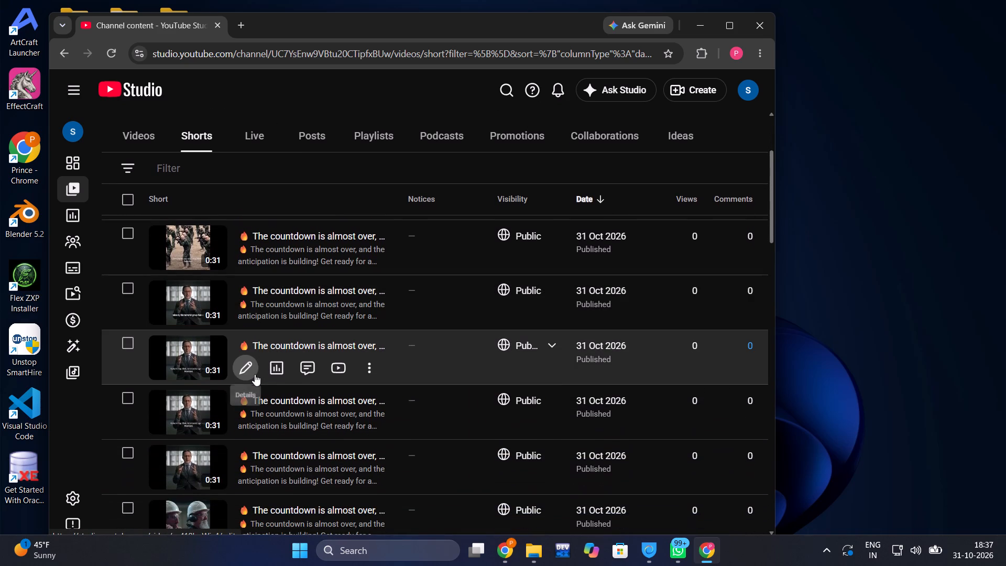
pyautogui.scroll(-2, 255, 374)
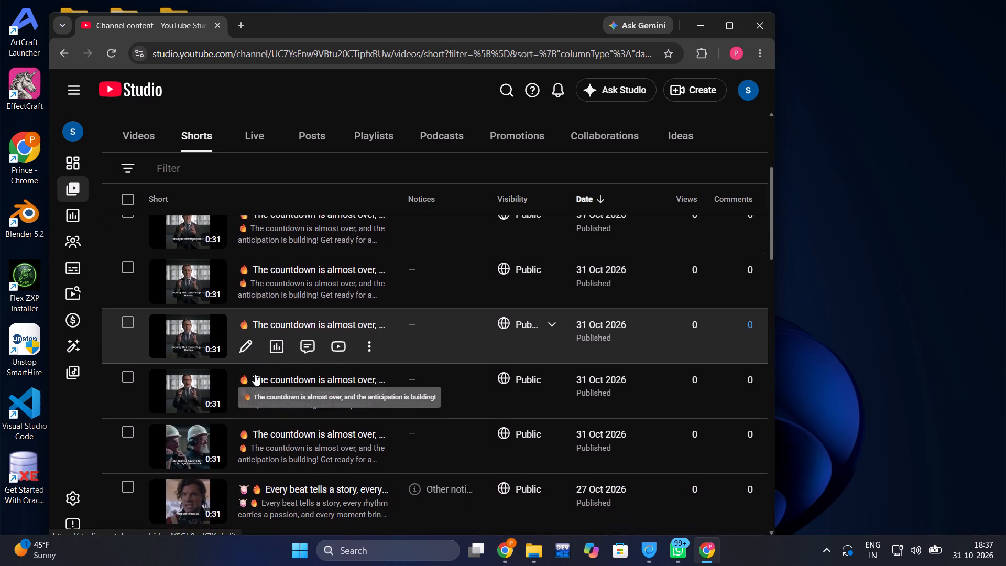
pyautogui.scroll(-2, 255, 374)
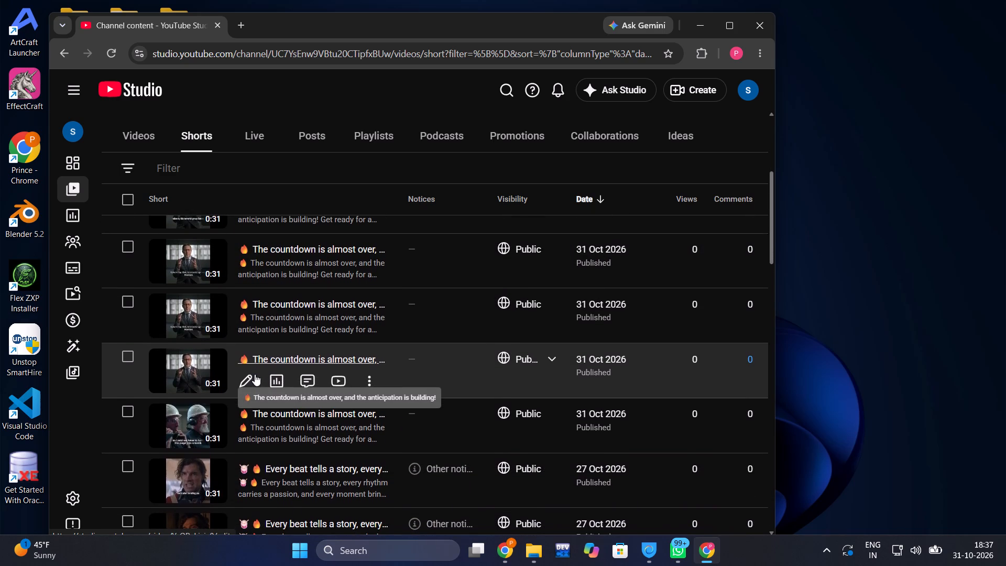
pyautogui.scroll(-1, 255, 374)
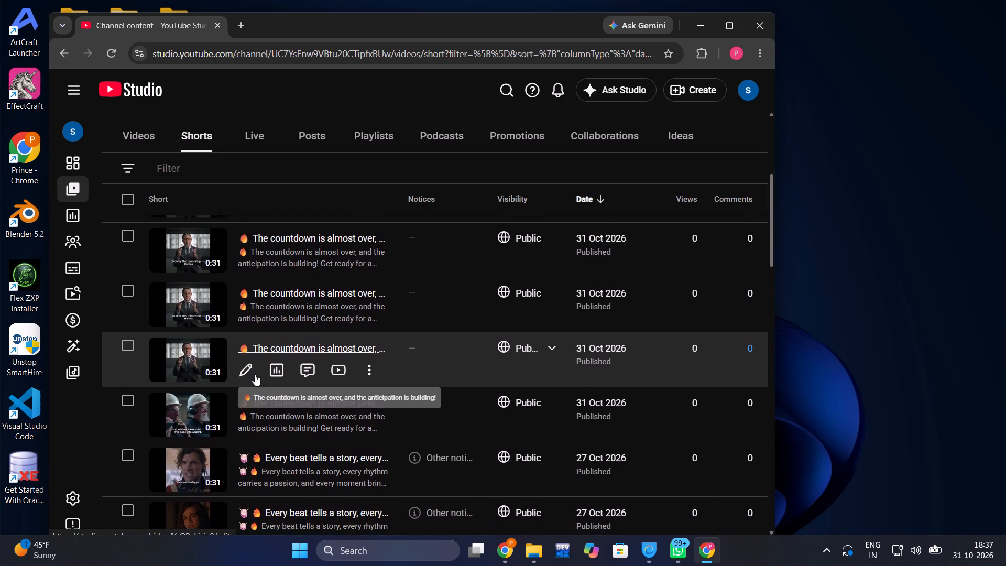
pyautogui.scroll(-1, 255, 374)
pyautogui.scroll(4, 255, 374)
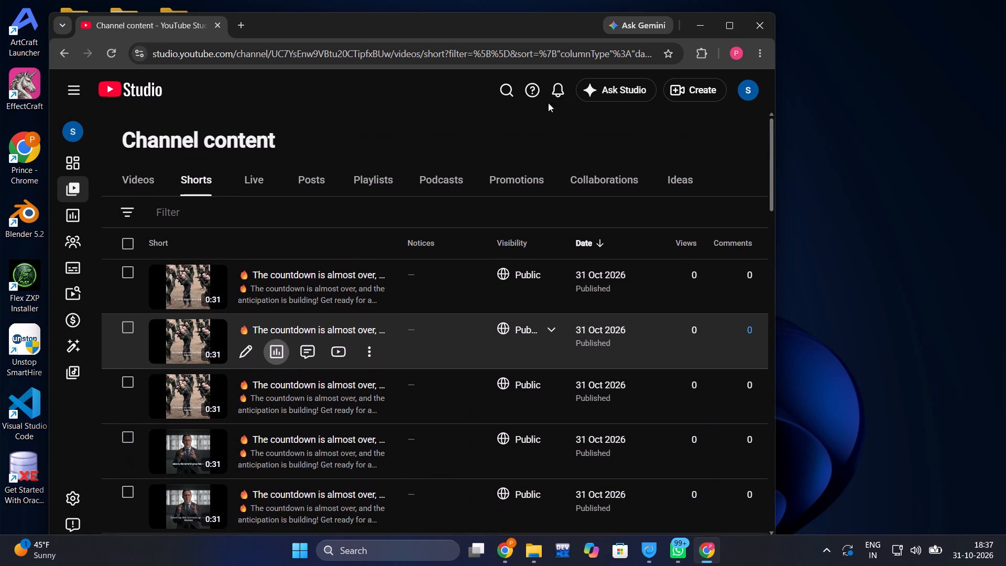
# Start a new video upload with the k10 clip from the washington folder.
pyautogui.click(685, 91)
pyautogui.click(663, 121)
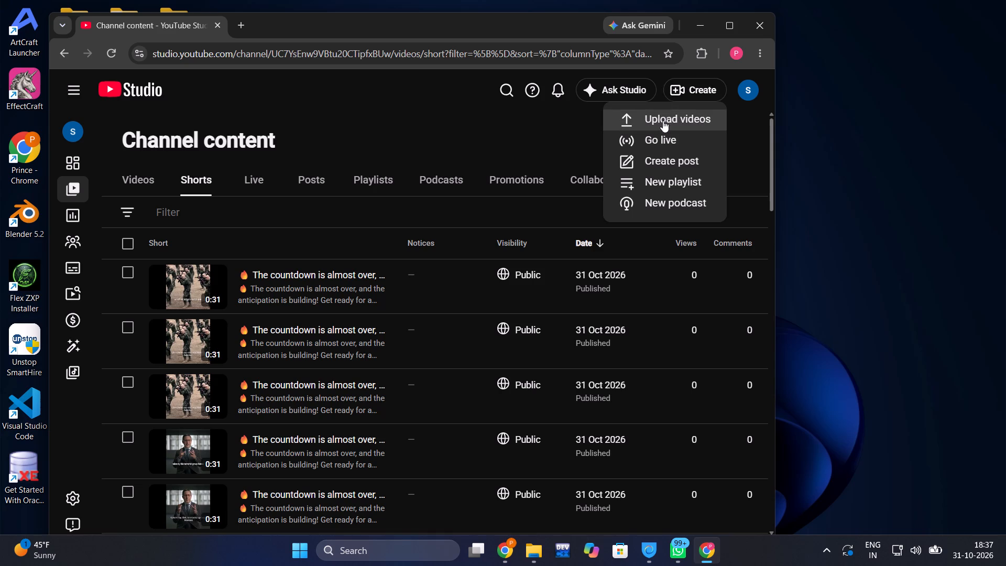
pyautogui.click(425, 377)
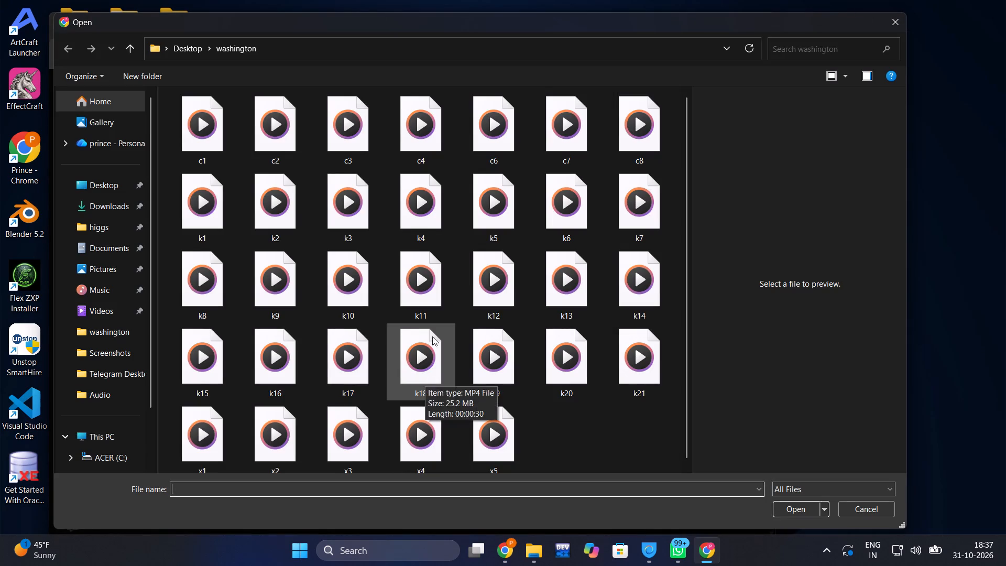
pyautogui.doubleClick(365, 289)
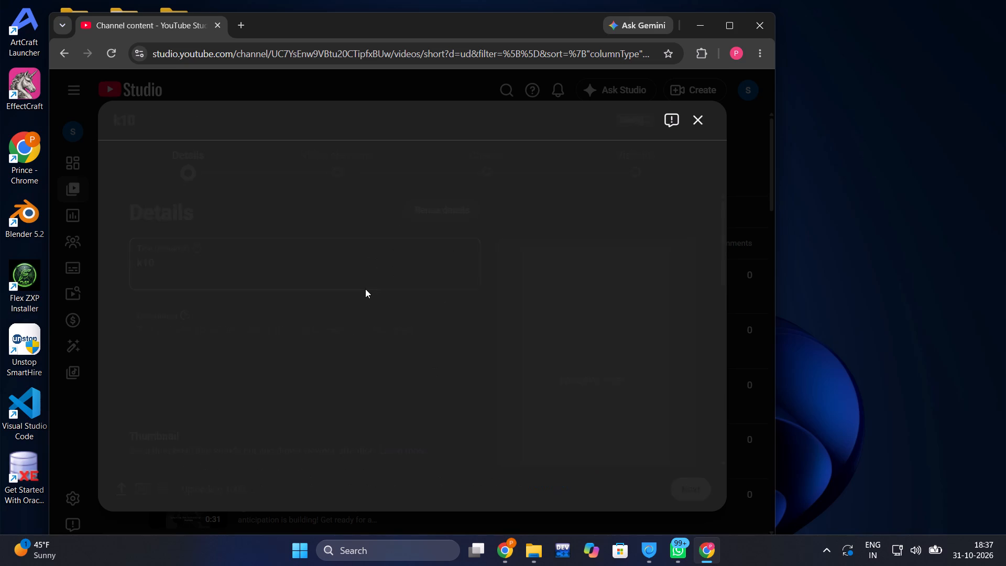
# Reuse the title, description, Shorts remixing and category from a previous countdown Short for the k10 upload.
pyautogui.click(427, 221)
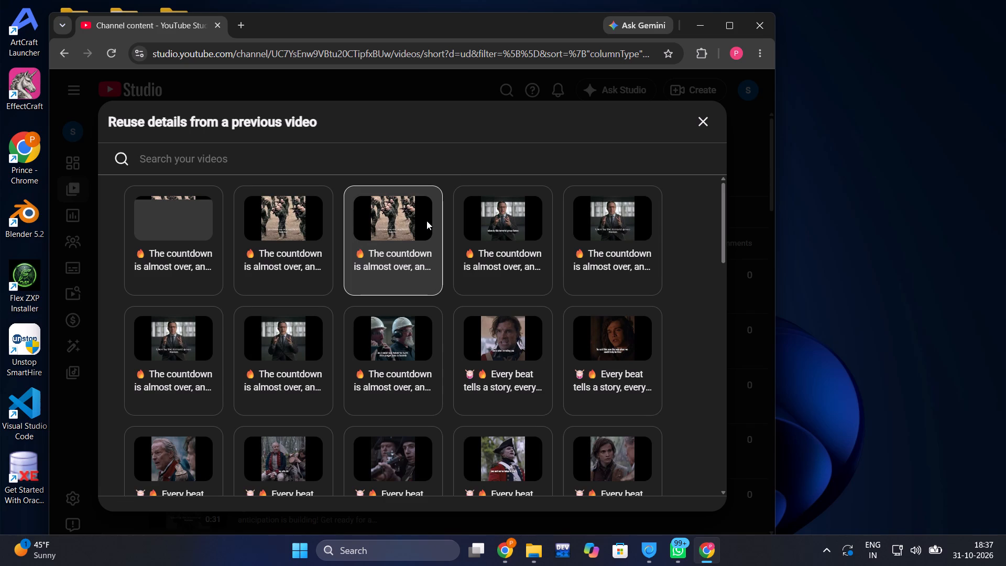
pyautogui.doubleClick(292, 250)
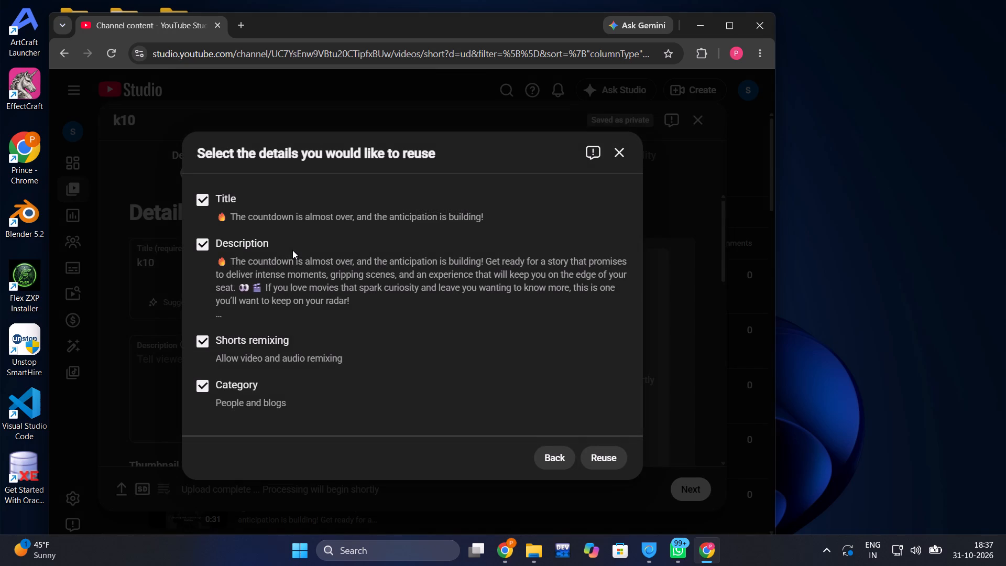
pyautogui.click(597, 463)
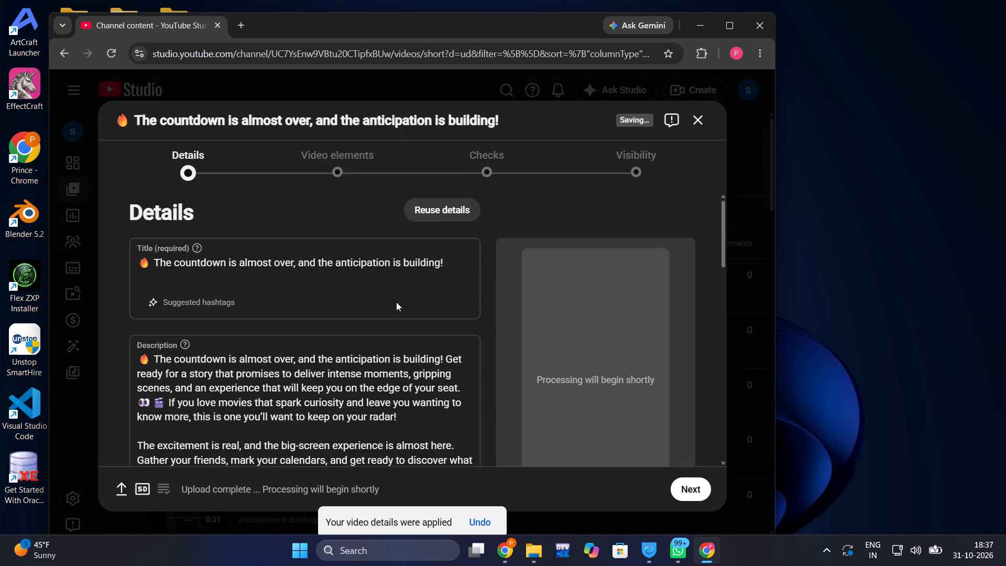
# Set the k10 Short's audience to "No, it's not Made for Kids".
pyautogui.click(698, 493)
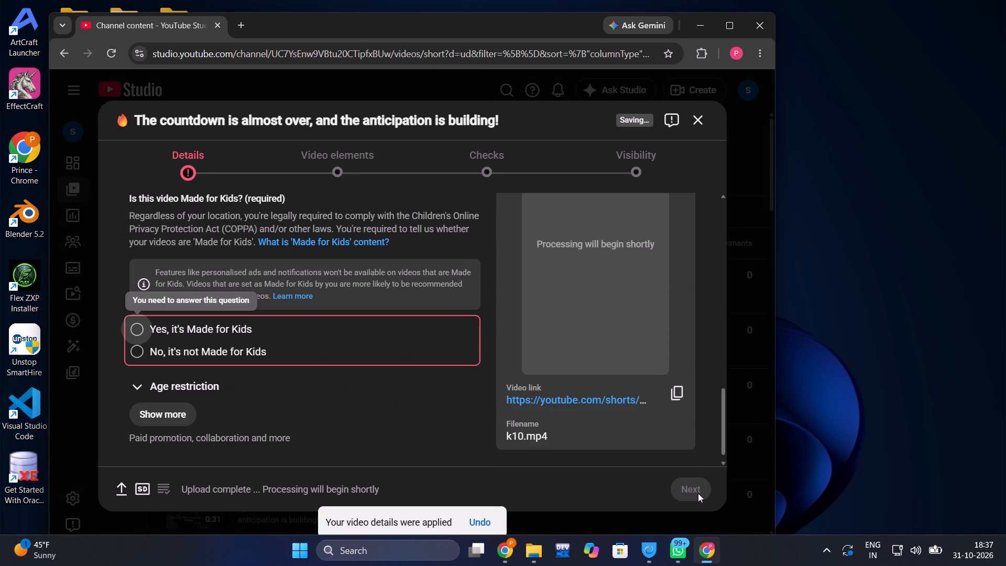
pyautogui.click(137, 358)
pyautogui.scroll(-5, 137, 358)
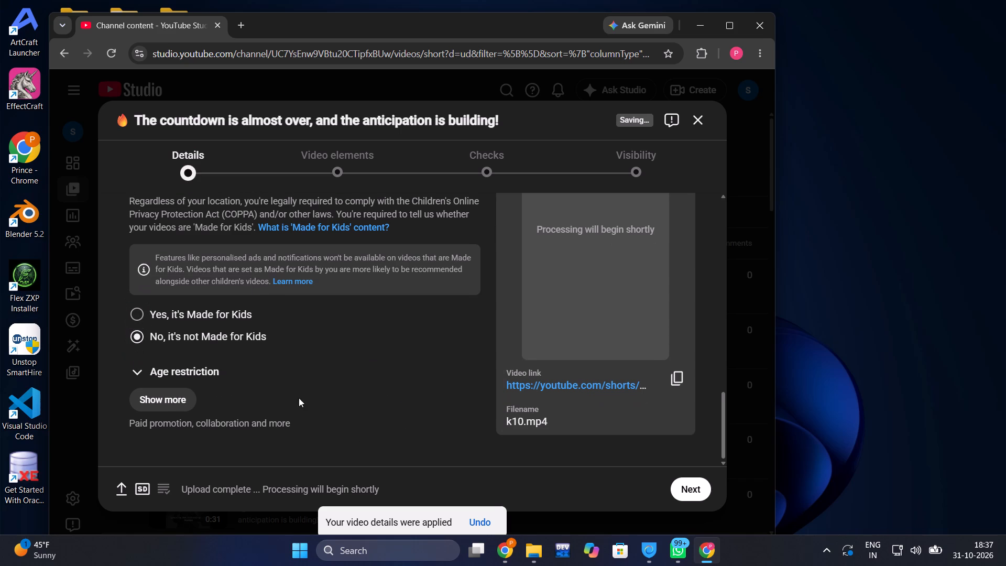
# Advance to the visibility settings, publish the k10 Short as Public, and return to the Shorts list.
pyautogui.click(683, 487)
pyautogui.click(683, 487)
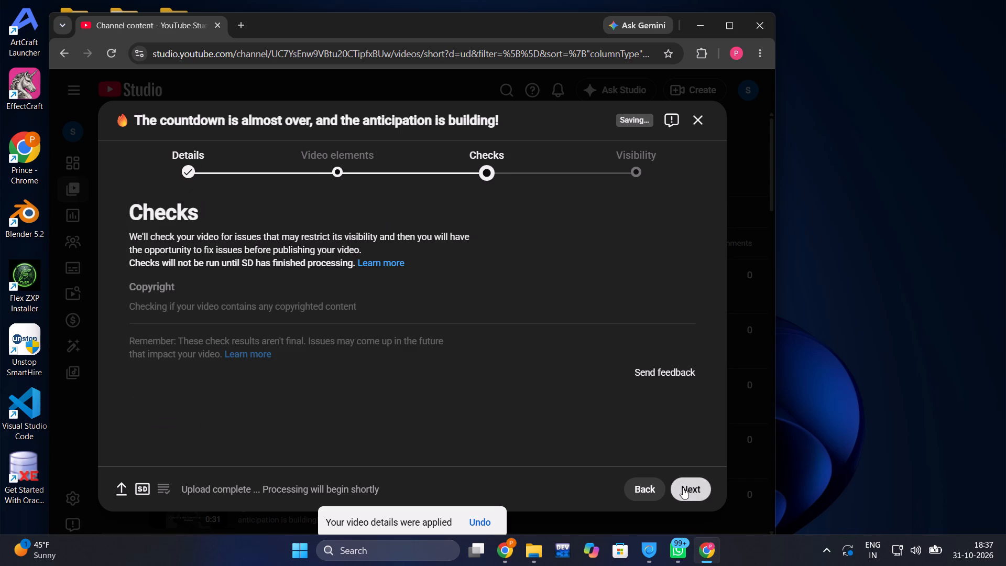
pyautogui.click(683, 487)
pyautogui.click(172, 382)
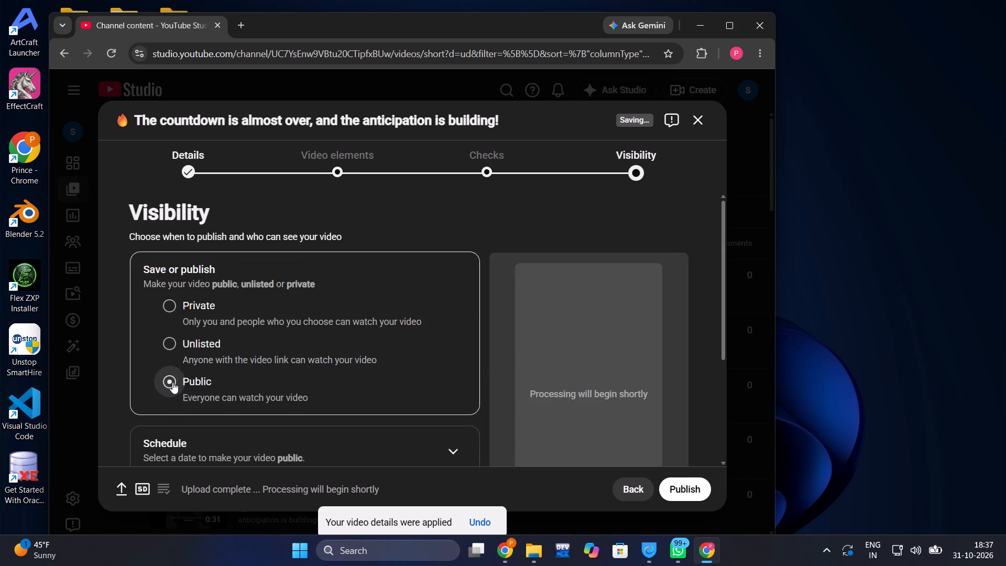
pyautogui.scroll(-3, 172, 382)
pyautogui.click(690, 489)
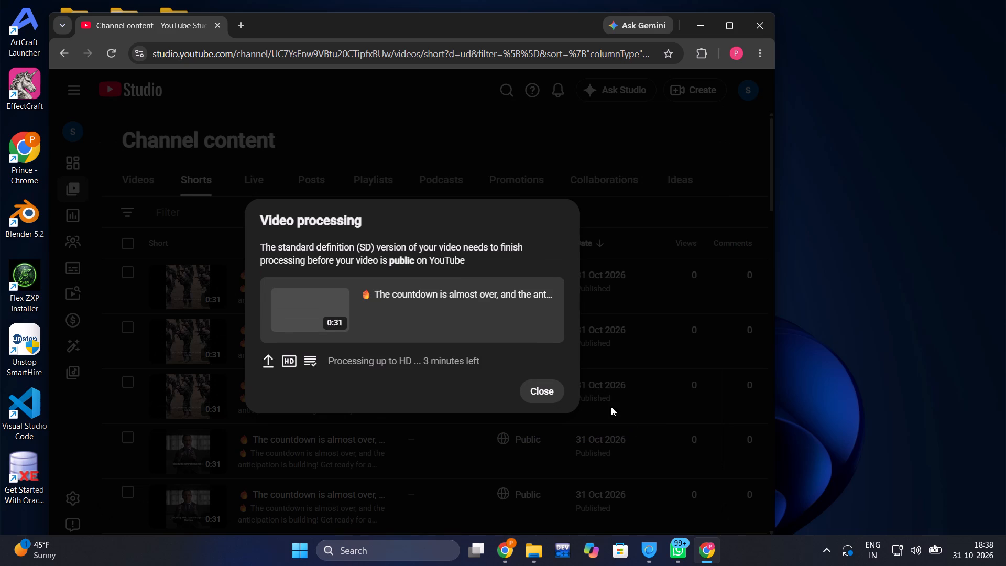
pyautogui.click(546, 396)
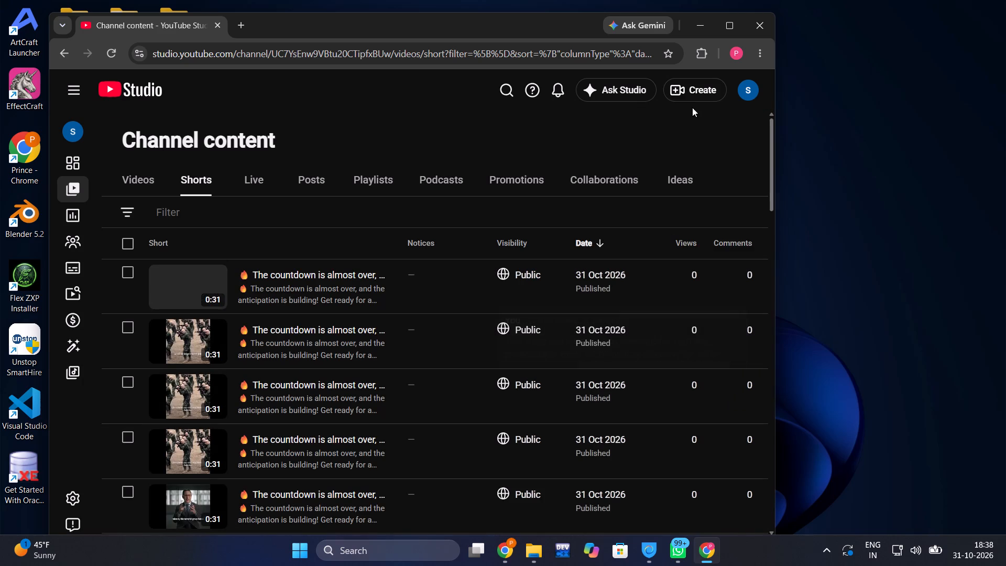
# Start another video upload from the channel's Shorts list.
pyautogui.click(679, 96)
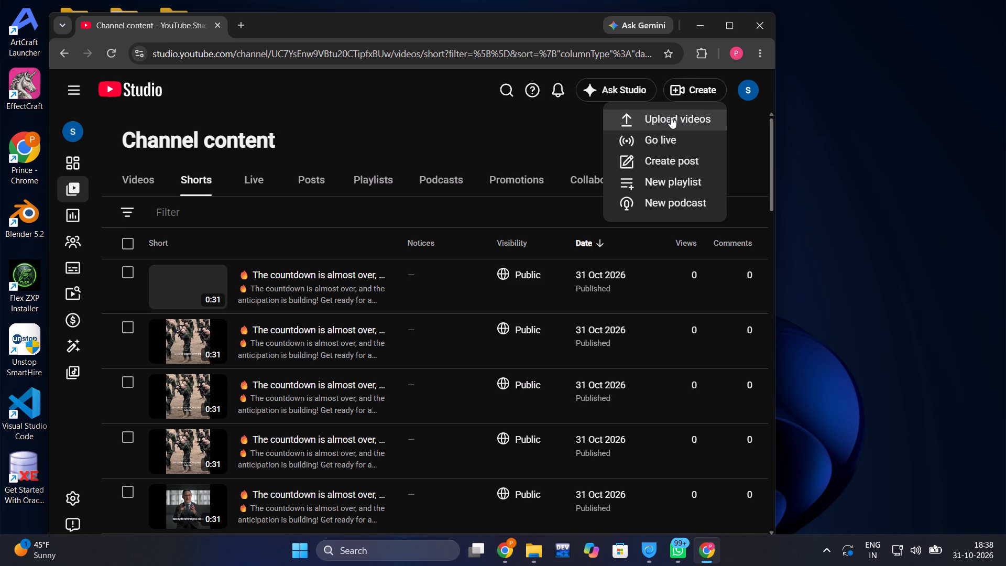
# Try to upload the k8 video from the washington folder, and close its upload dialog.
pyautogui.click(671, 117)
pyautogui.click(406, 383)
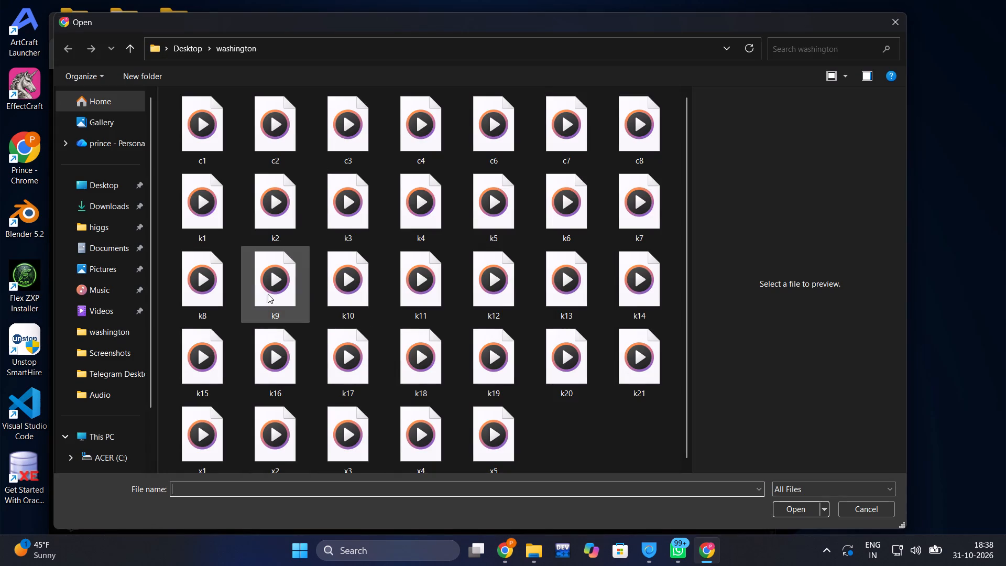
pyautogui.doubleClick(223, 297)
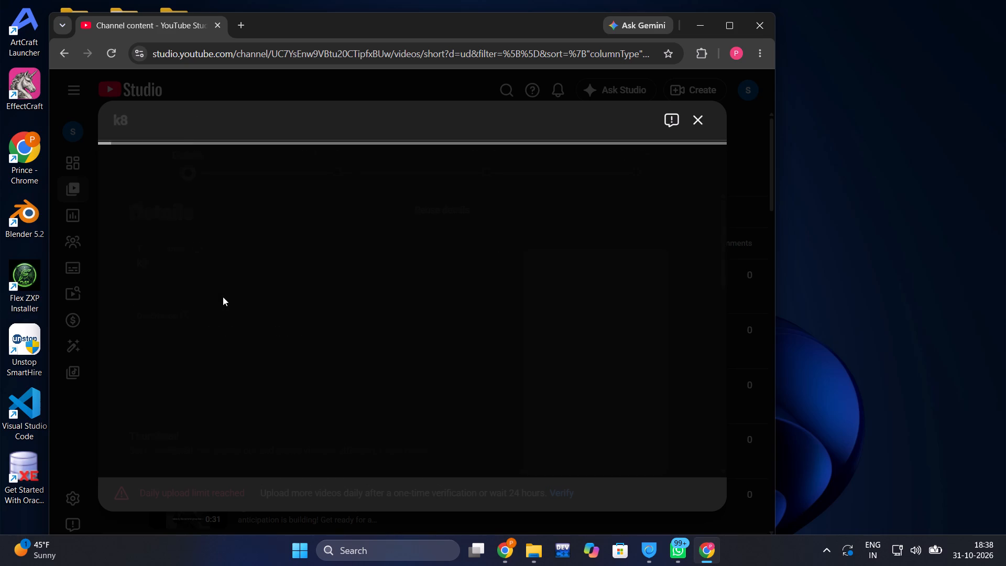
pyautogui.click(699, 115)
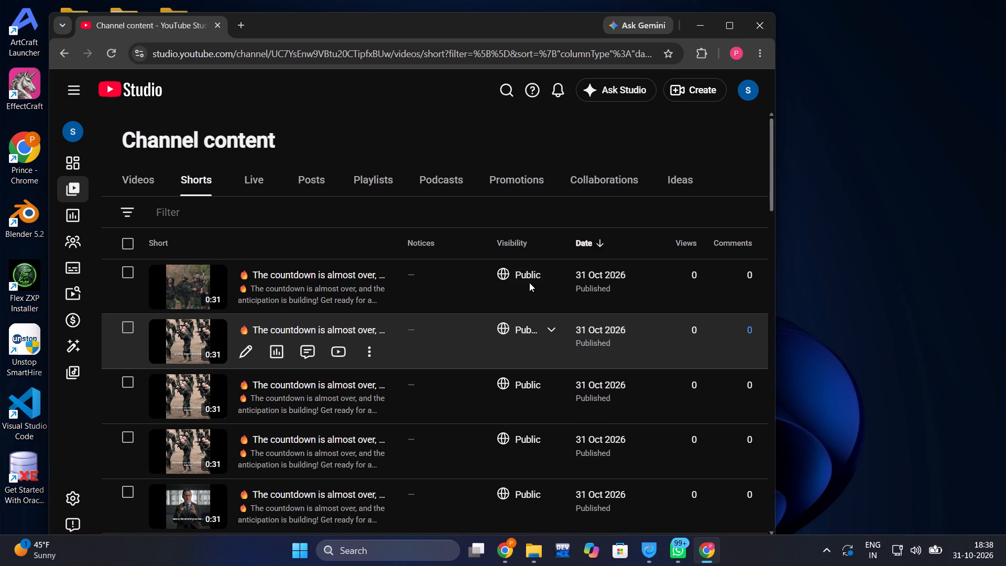
# Switch to Hotspot Shield, connect the VPN with the Auto virtual location, and minimise its window.
pyautogui.click(654, 558)
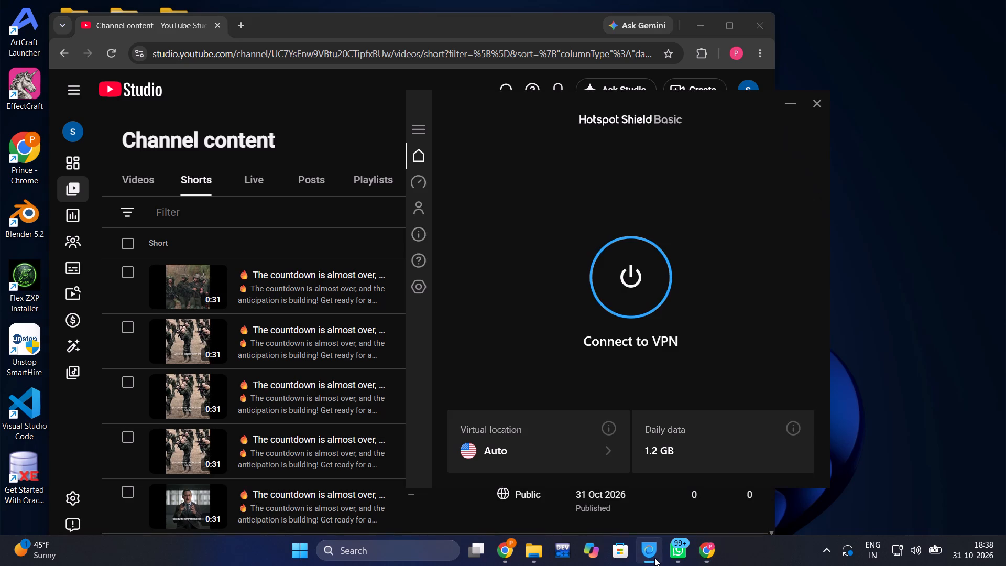
pyautogui.click(651, 297)
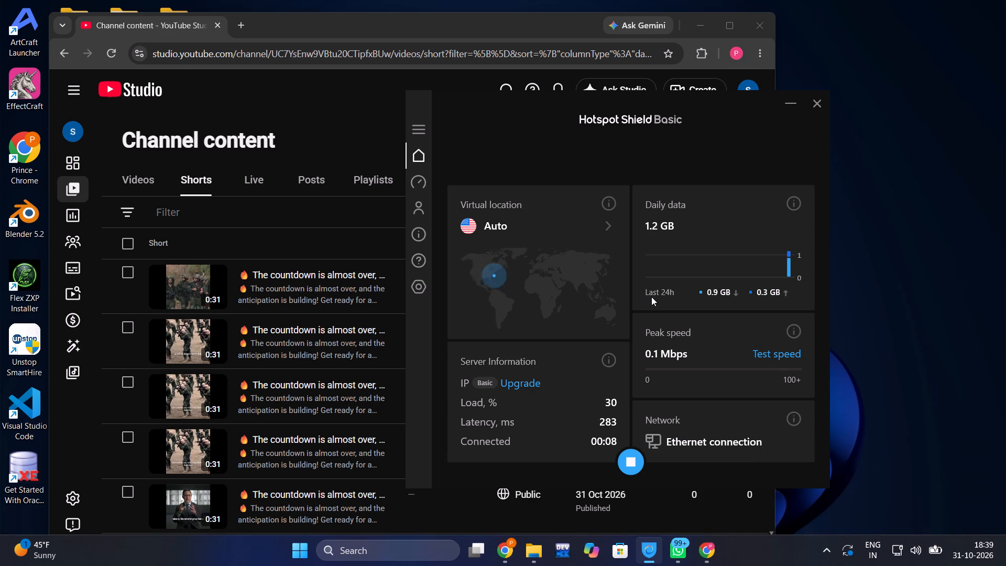
pyautogui.click(785, 110)
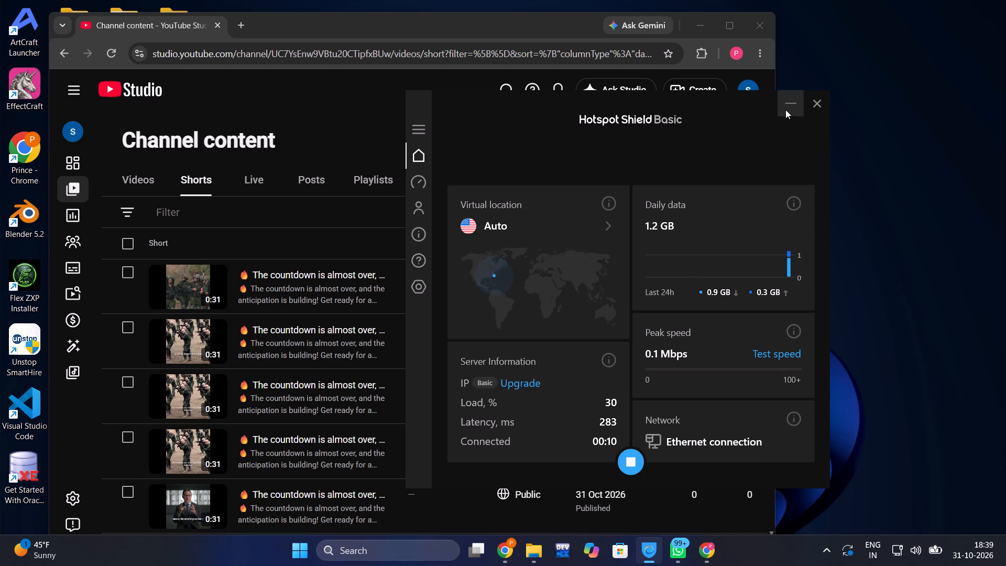
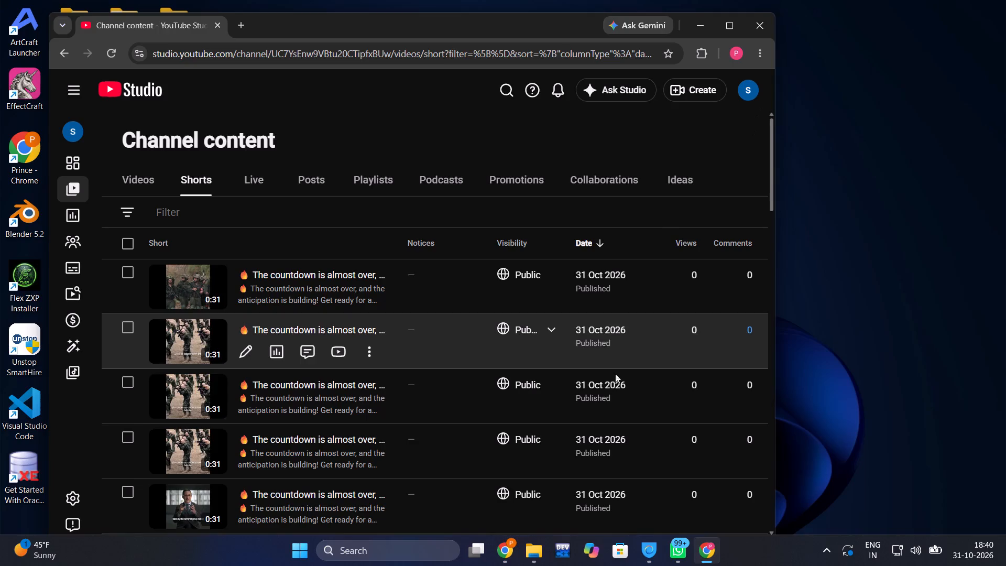
# Check the published countdown Shorts in the channel's Shorts list and close that Chrome window.
pyautogui.scroll(-1, 610, 376)
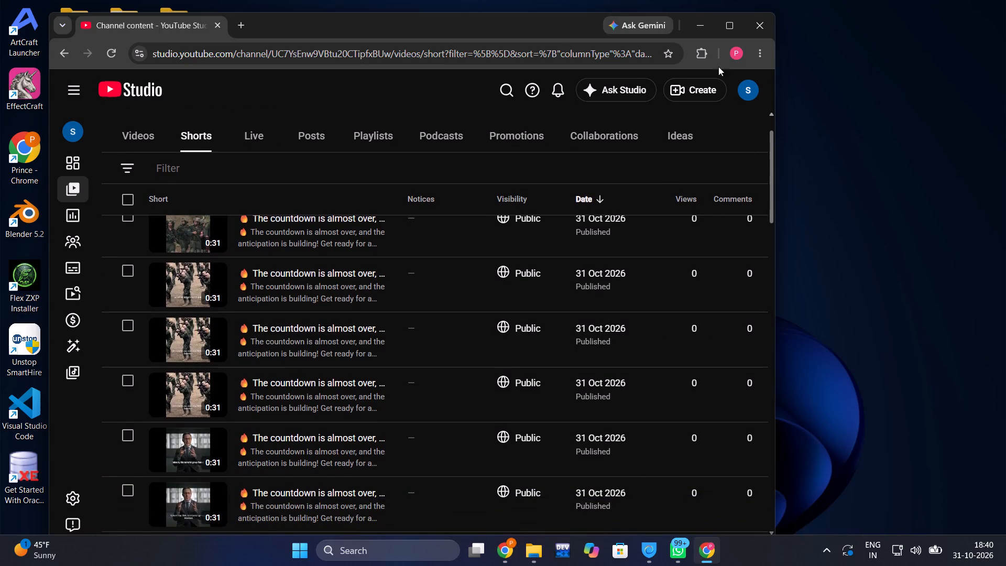
pyautogui.click(761, 24)
# Relaunch Google Chrome from the desktop and look through the available profiles in the profile chooser.
pyautogui.doubleClick(122, 143)
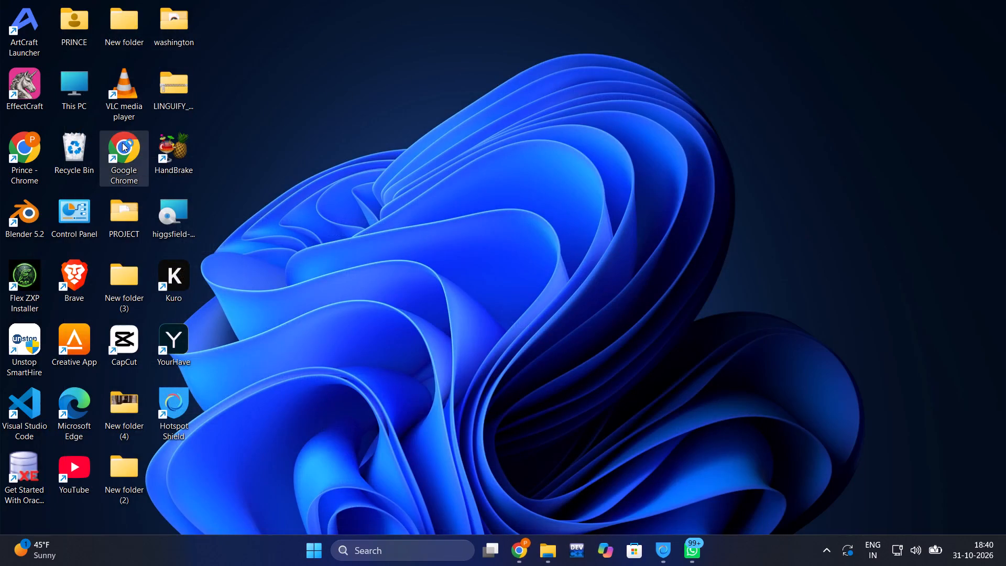
pyautogui.scroll(-3, 535, 371)
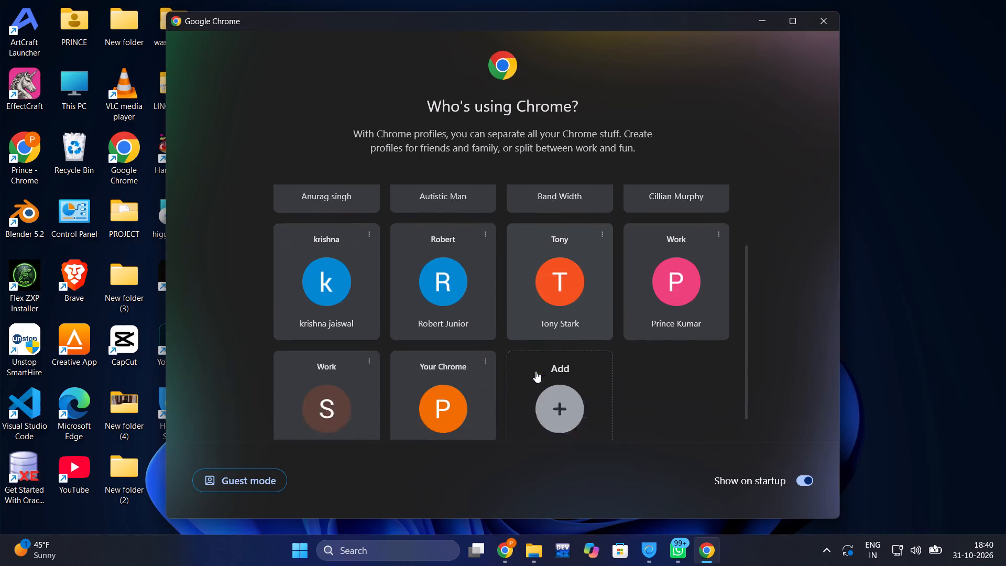